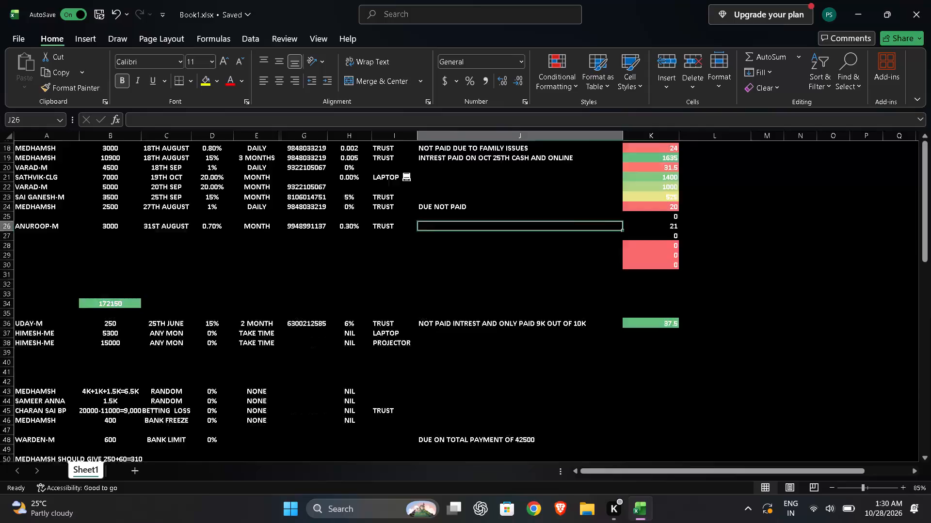
Copy the whole row 36 loan record of 250 into empty row 86 below the last entry.
scroll(141, 385, "down", 1)
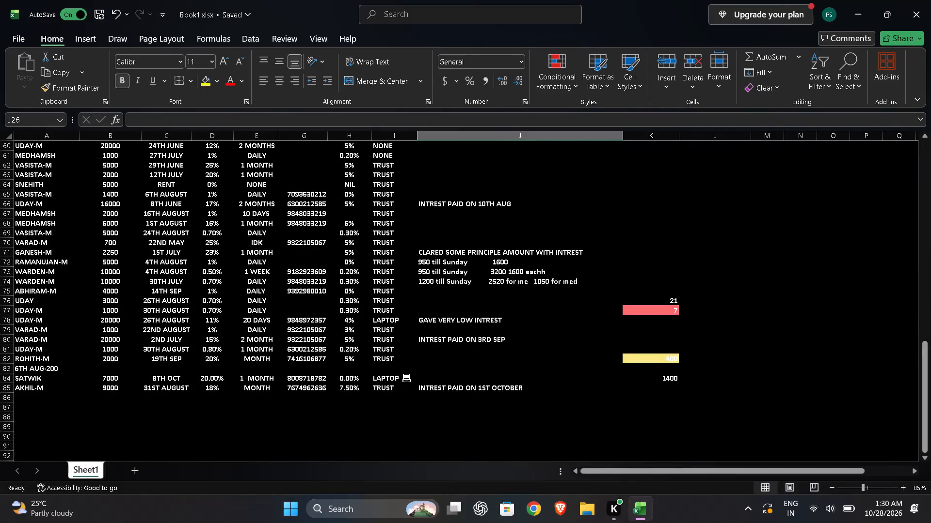
scroll(111, 366, "up", 4)
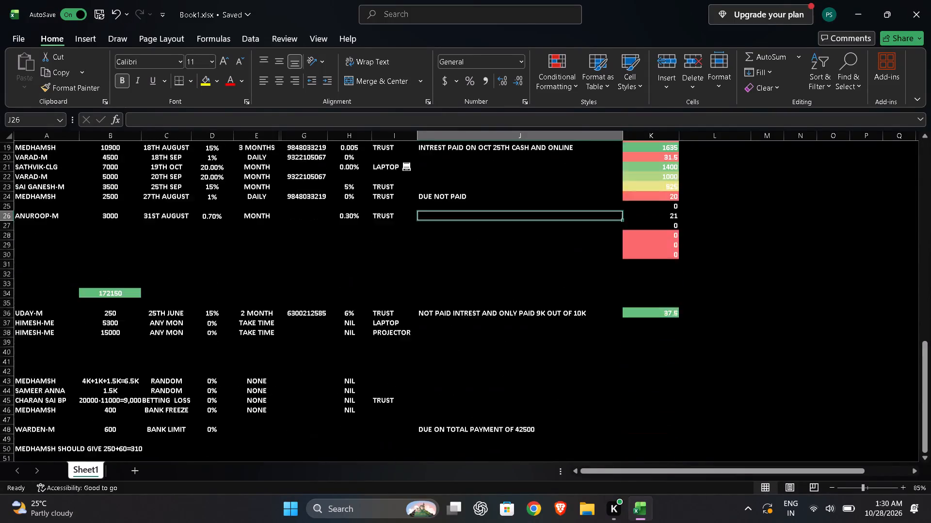
scroll(111, 366, "up", 1)
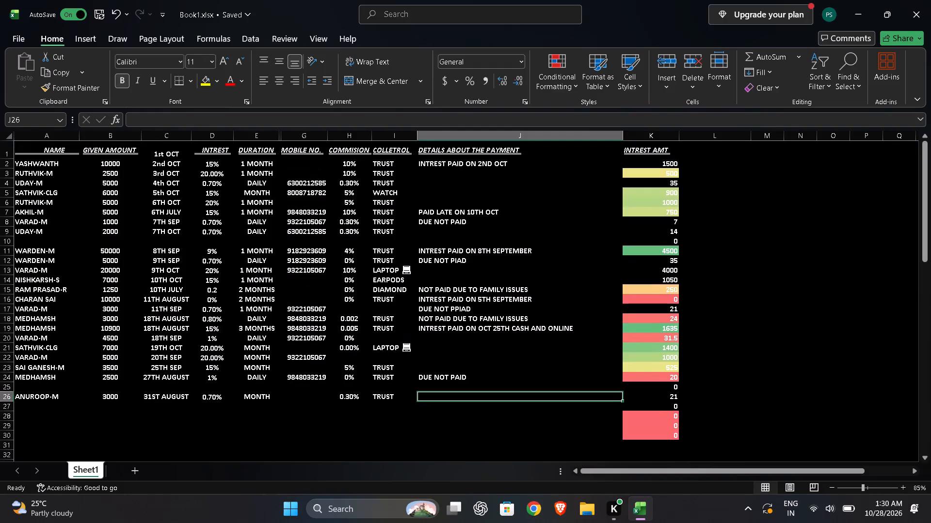
scroll(111, 366, "down", 3)
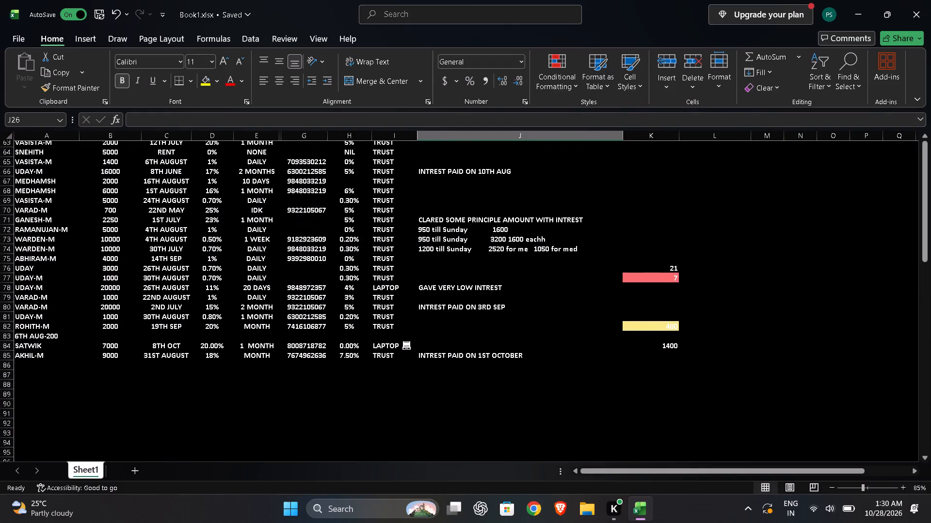
scroll(111, 366, "up", 5)
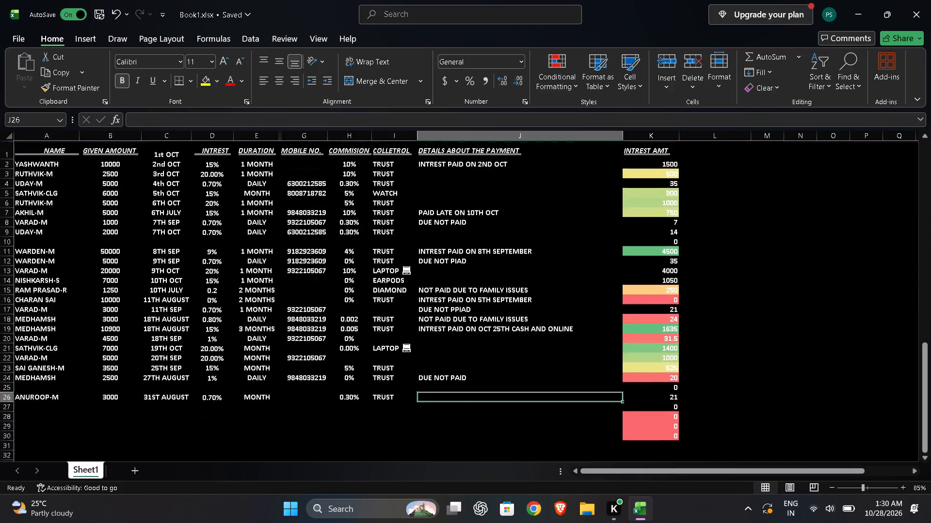
scroll(111, 366, "down", 2)
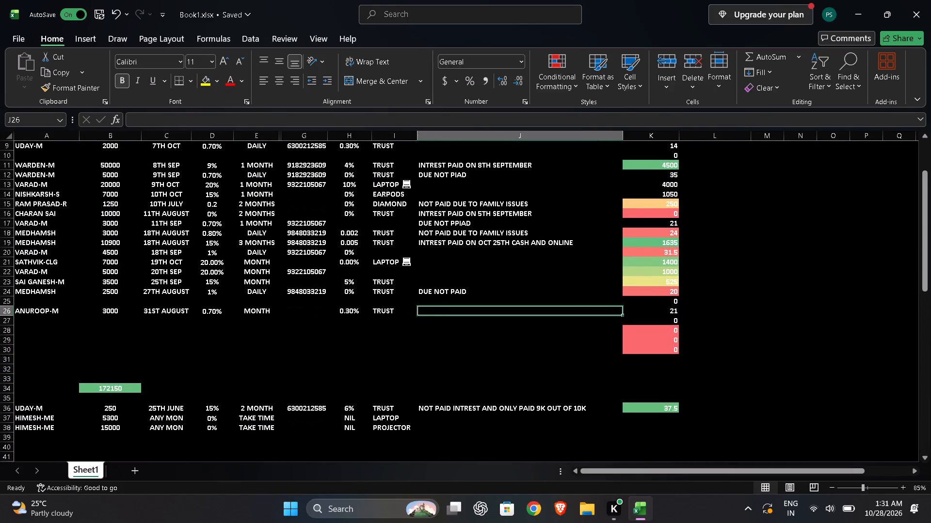
left_click(45, 408)
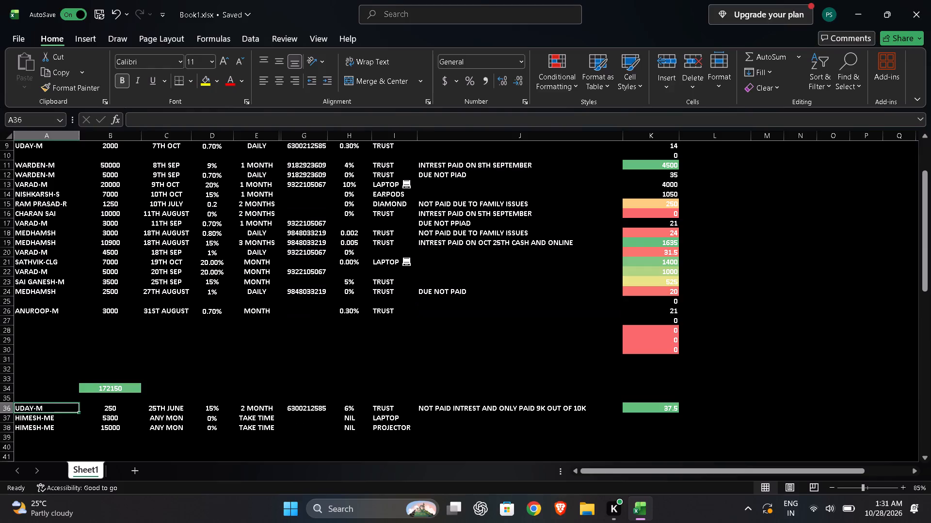
left_click(1, 406)
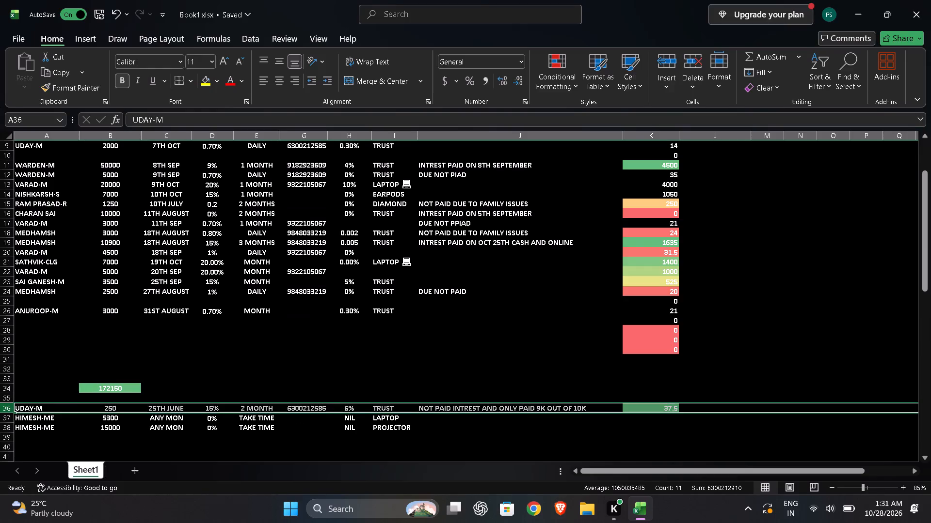
key("ctrl+c")
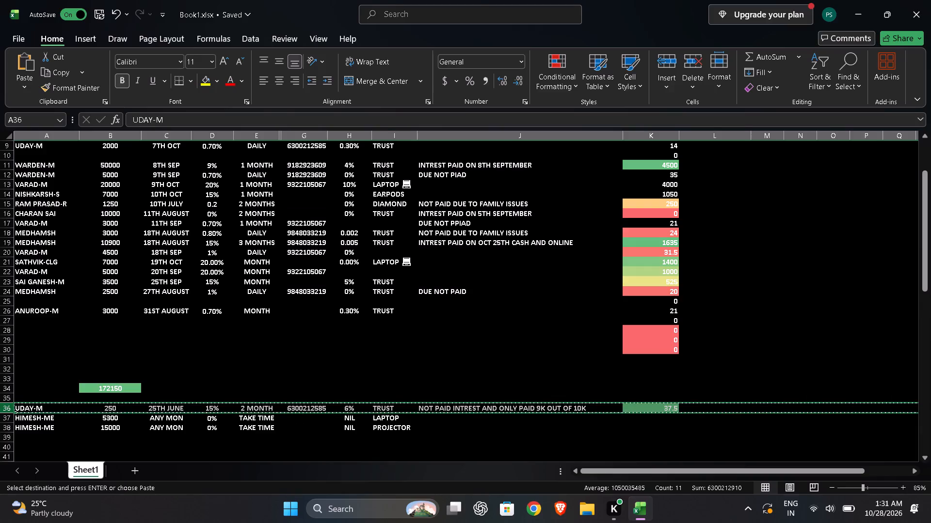
scroll(1, 406, "down", 5)
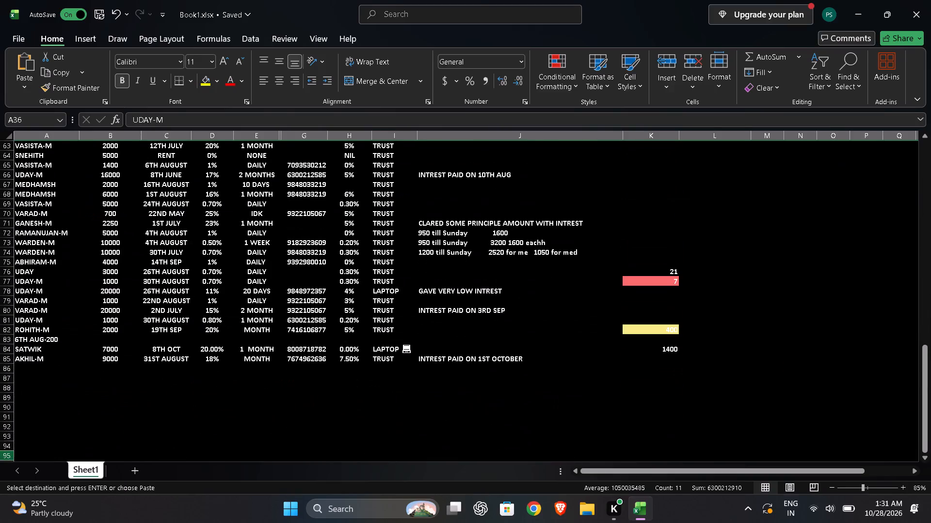
left_click(9, 366)
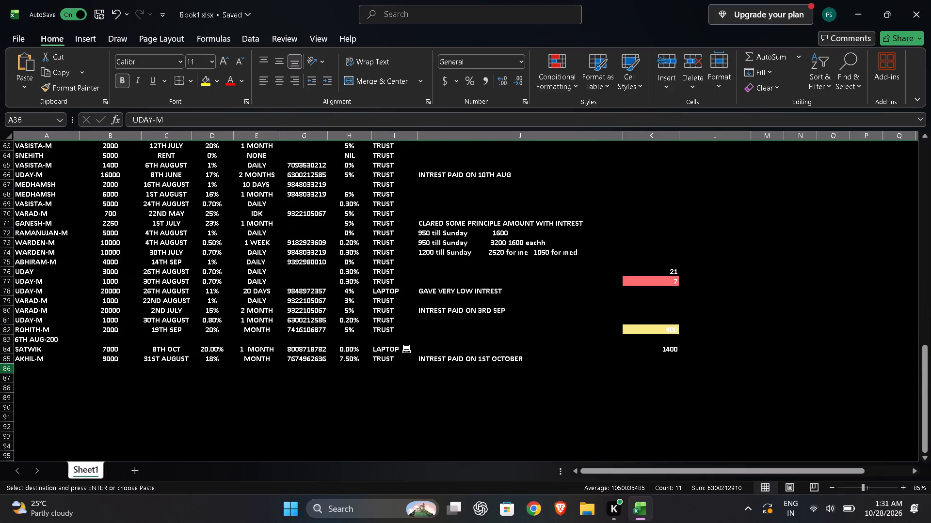
left_click(6, 369)
key("ctrl+v")
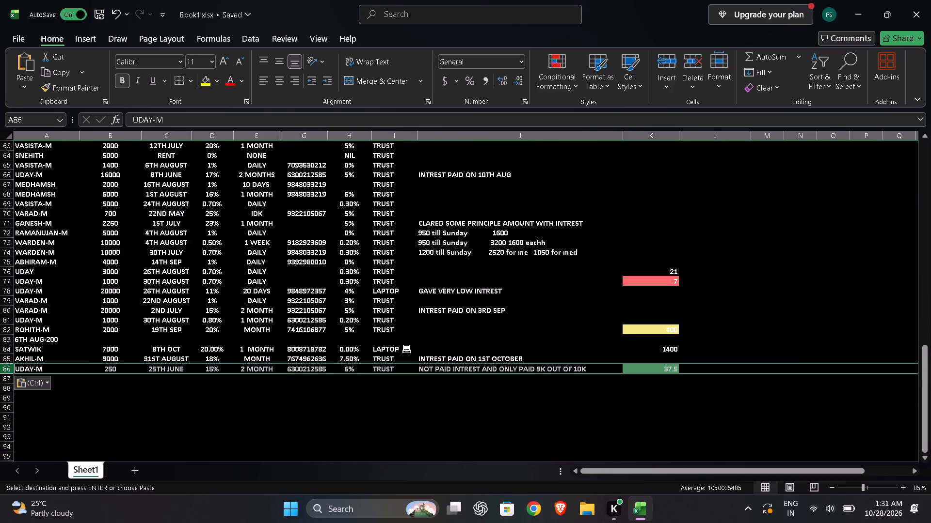
Clear the original row 36 record cell by cell, from the name in column A through the payment details in column J.
scroll(6, 369, "up", 6)
scroll(7, 349, "down", 4)
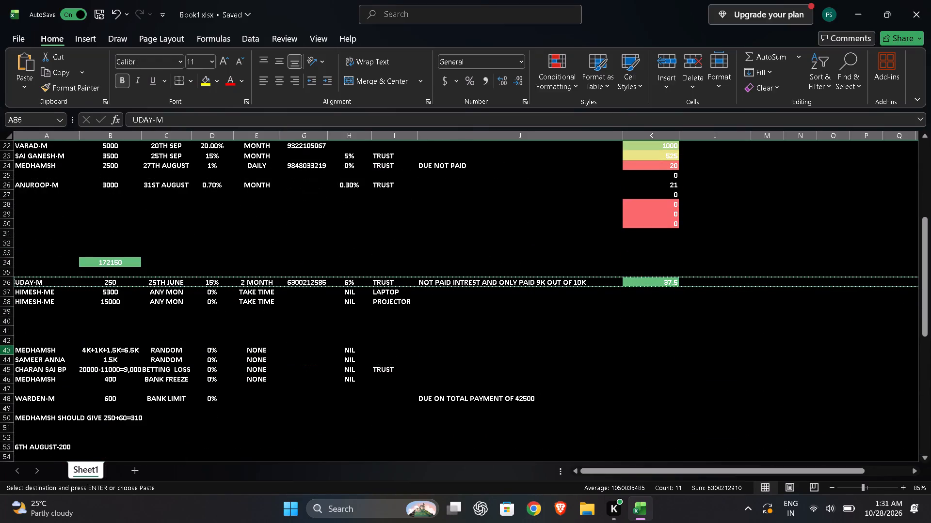
left_click(37, 283)
key("BackSpace")
key("Right")
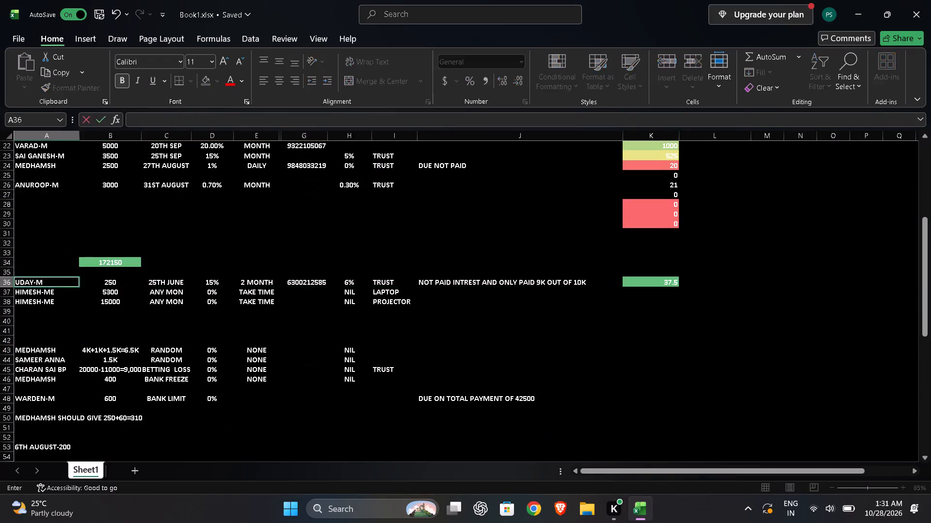
key("BackSpace")
key("Right")
key("BackSpace")
key("Right")
key("BackSpace")
key("Right")
key("BackSpace")
key("Right")
key("BackSpace")
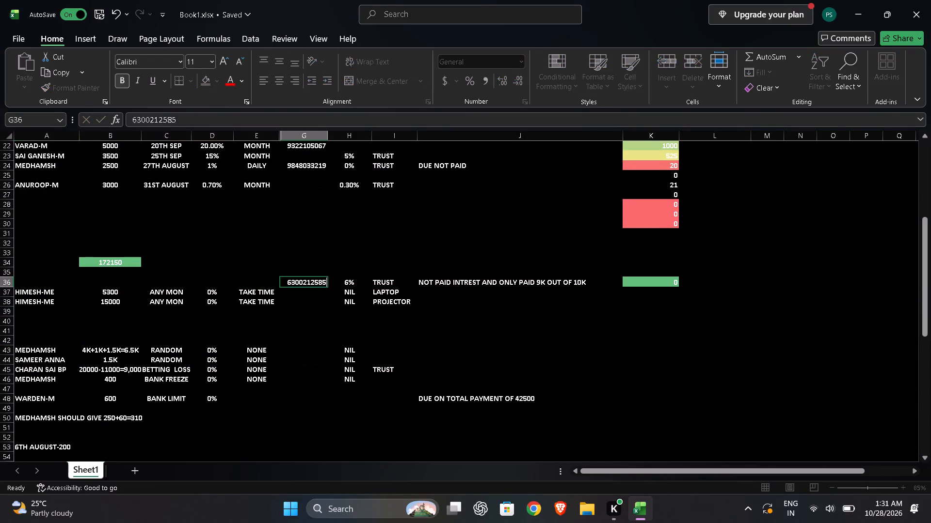
key("BackSpace")
key("Right")
key("BackSpace")
key("BackSpace")
key("Right")
key("BackSpace")
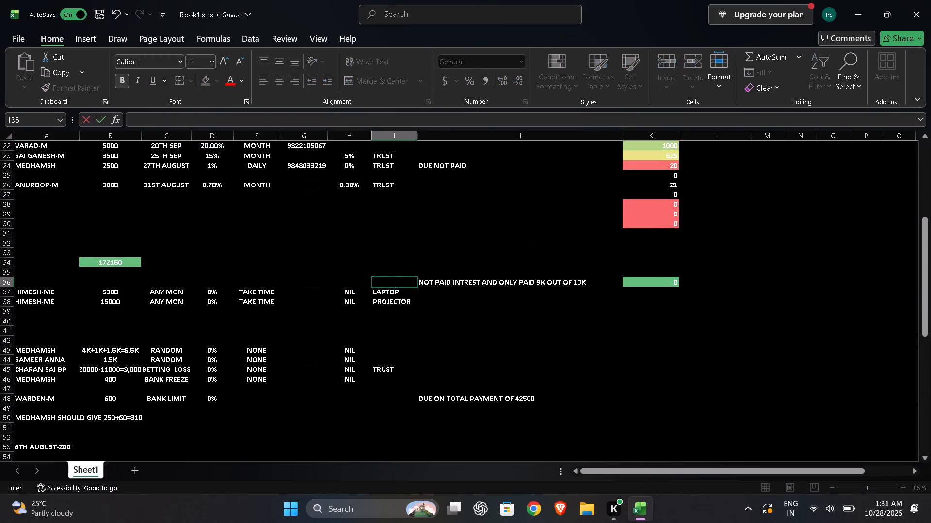
key("Right")
key("BackSpace")
key("Right")
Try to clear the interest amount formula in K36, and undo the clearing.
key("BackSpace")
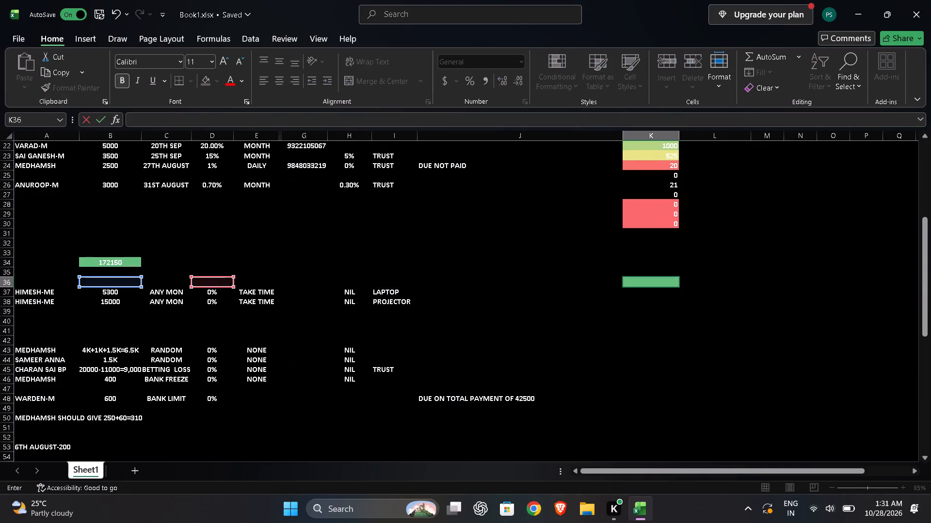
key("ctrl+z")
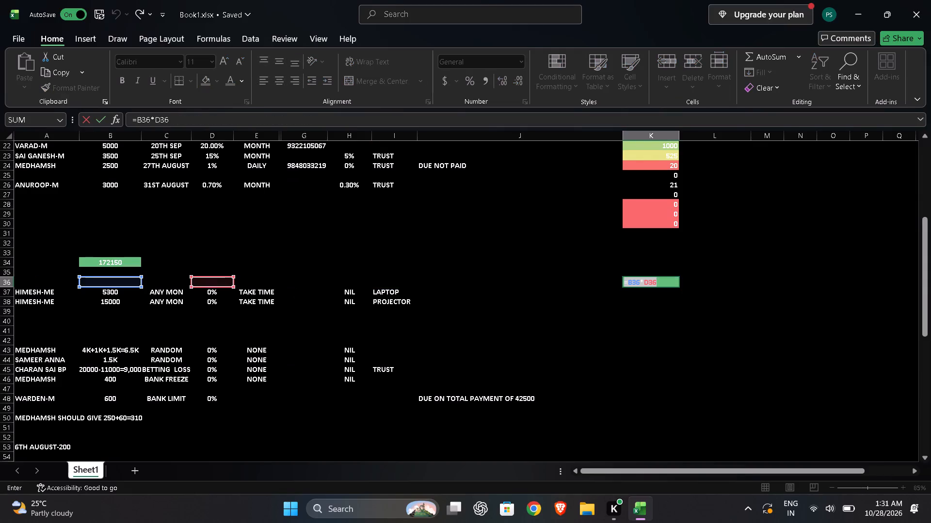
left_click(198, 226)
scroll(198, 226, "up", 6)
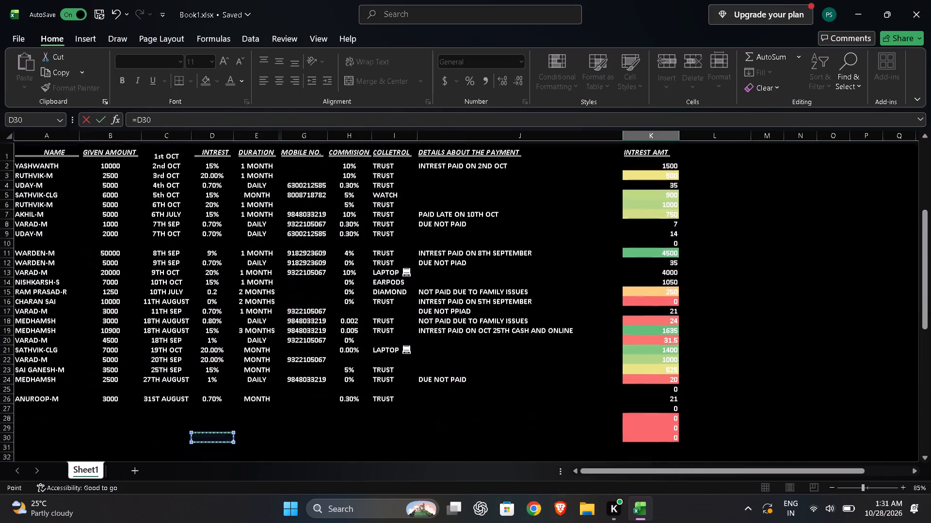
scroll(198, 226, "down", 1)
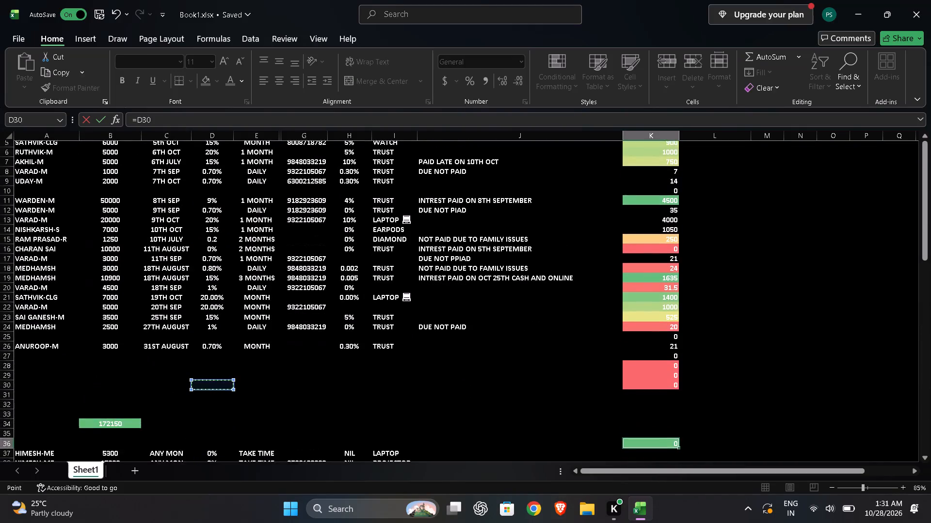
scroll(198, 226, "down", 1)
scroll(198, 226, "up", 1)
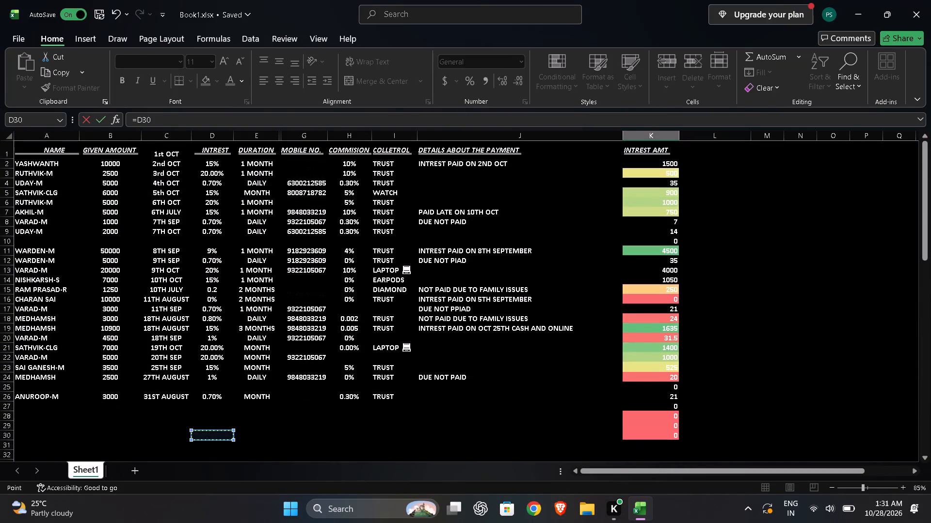
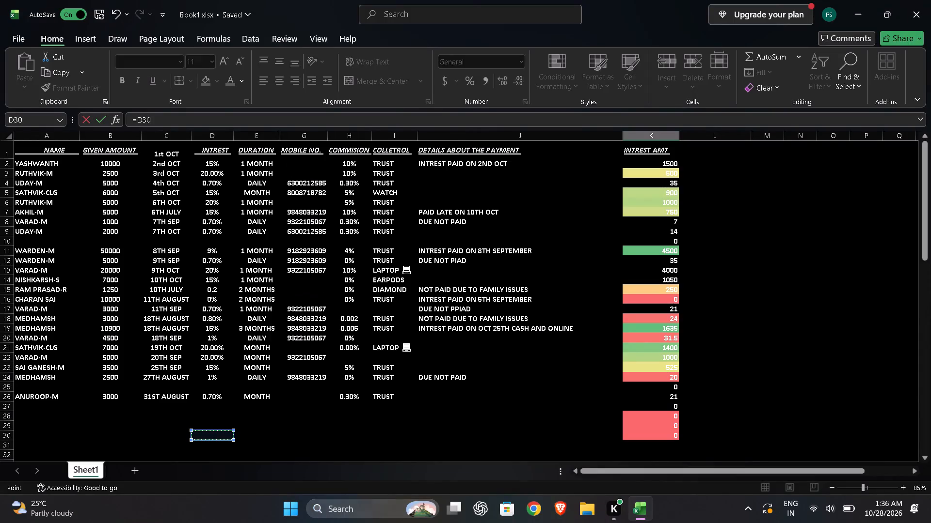
Try to remove the stray cell reference from the open interest amount formula in K36 and leave the cell.
right_click(353, 424)
left_click(296, 419)
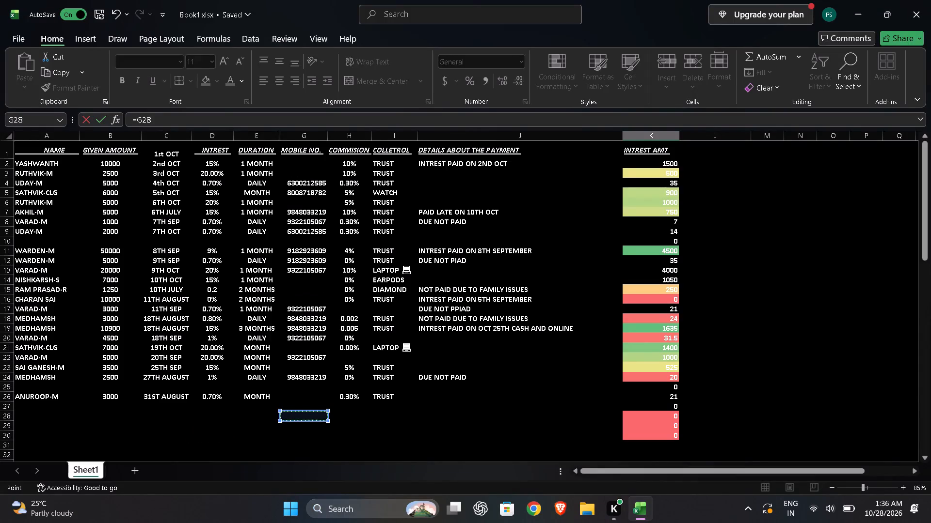
scroll(296, 419, "up", 1)
scroll(179, 366, "right", 1)
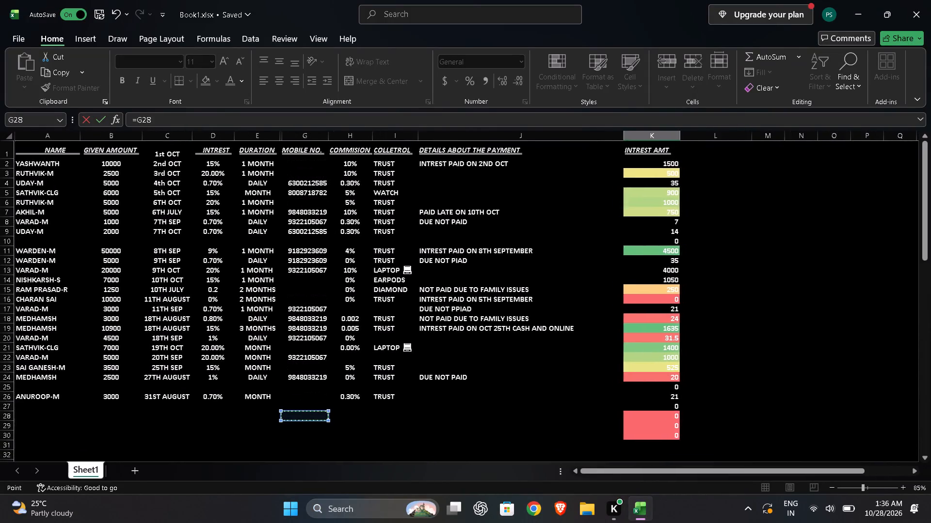
scroll(179, 366, "down", 3)
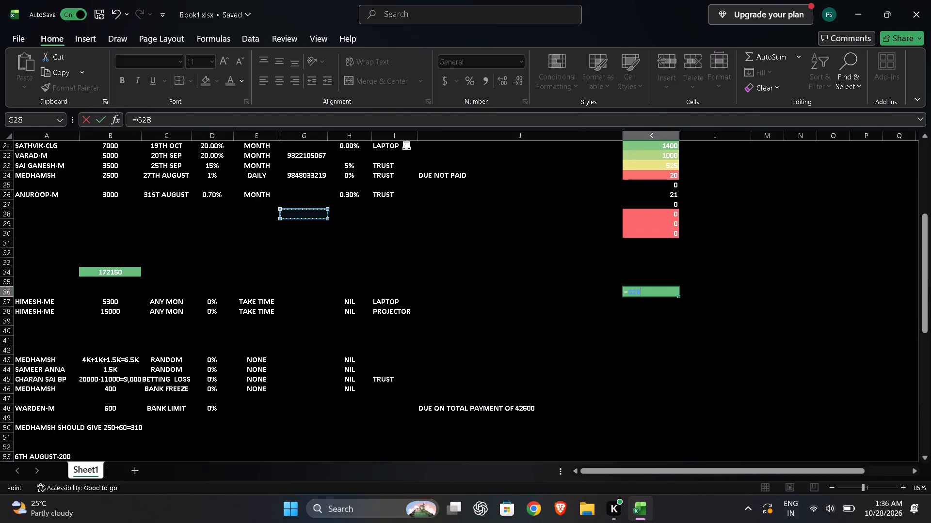
scroll(179, 366, "down", 1)
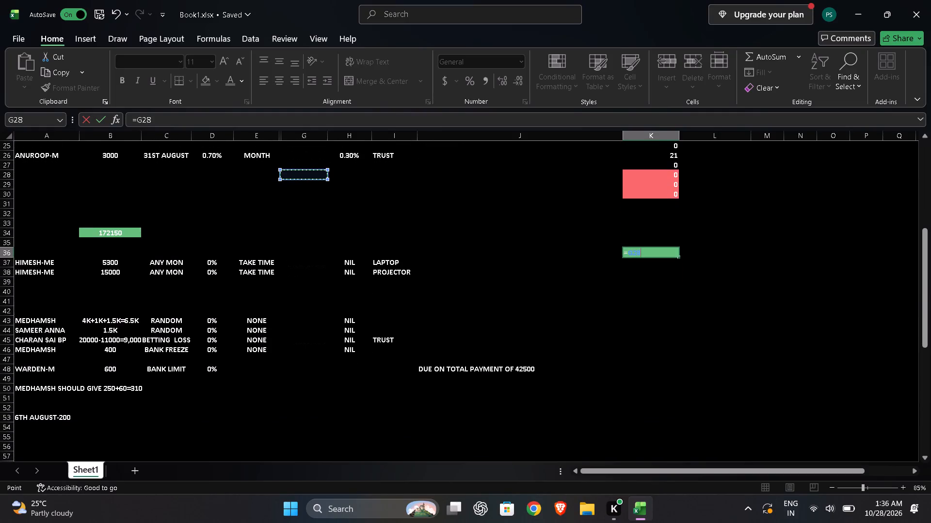
left_click(40, 389)
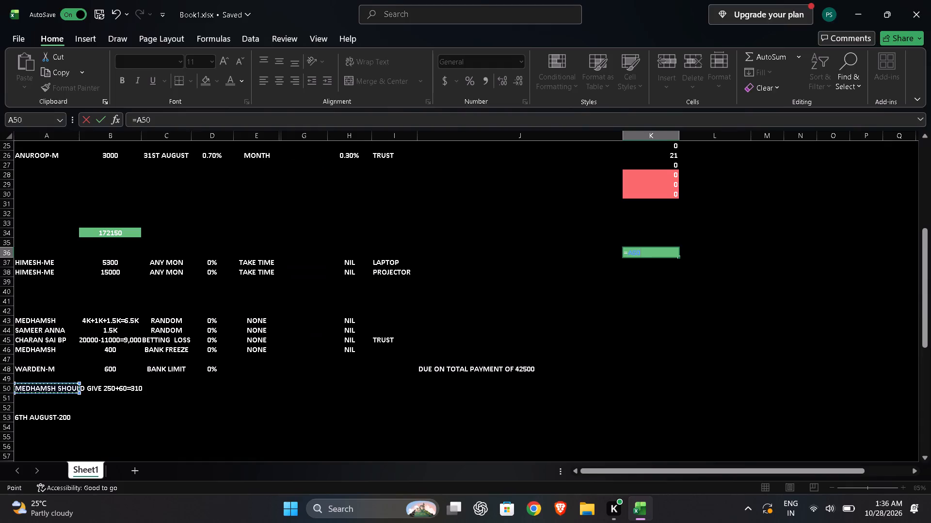
left_click(133, 391)
key("BackSpace")
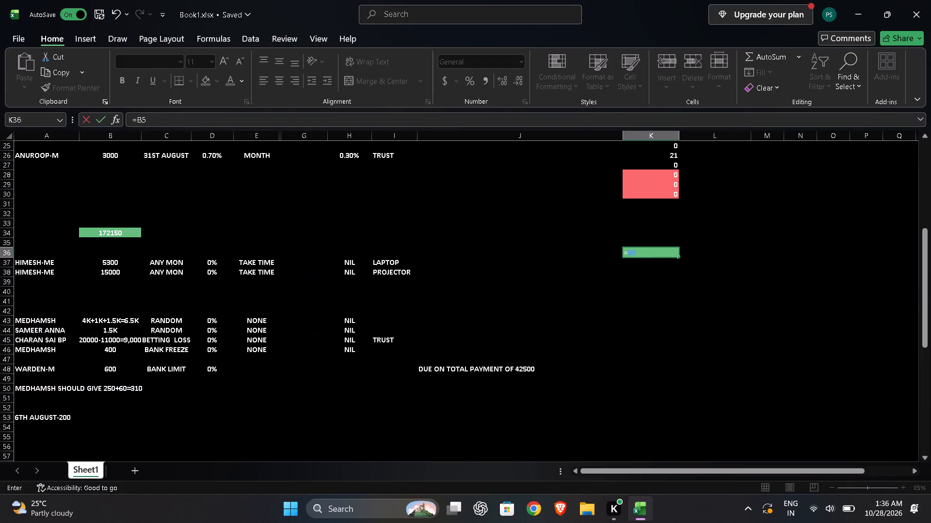
key("BackSpace")
double_click(133, 391)
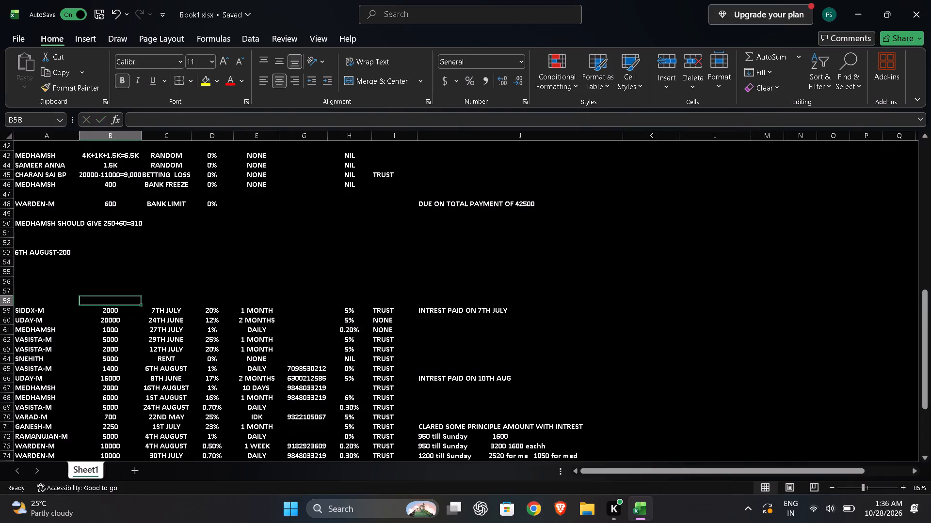
Clear the note ending in 250+60=310 from cell A50.
scroll(133, 391, "down", 2)
scroll(133, 391, "up", 3)
scroll(133, 391, "down", 1)
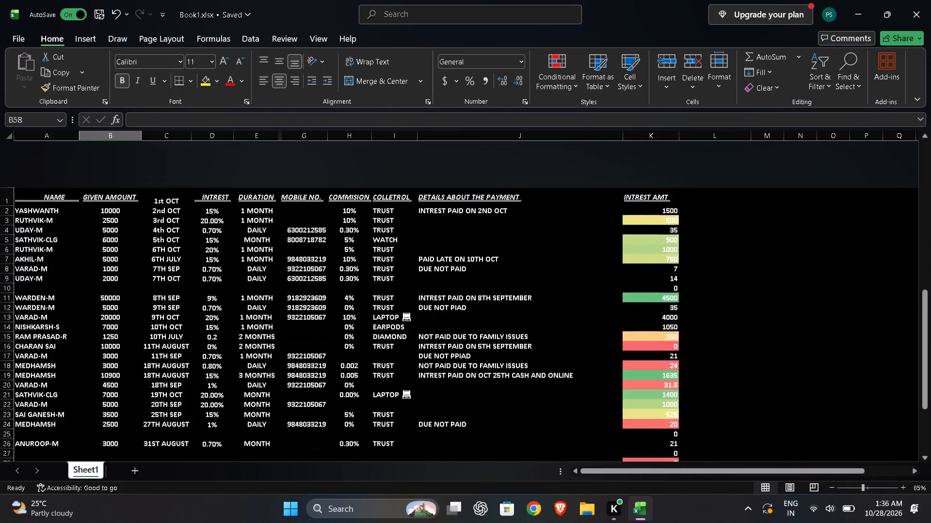
scroll(133, 391, "down", 2)
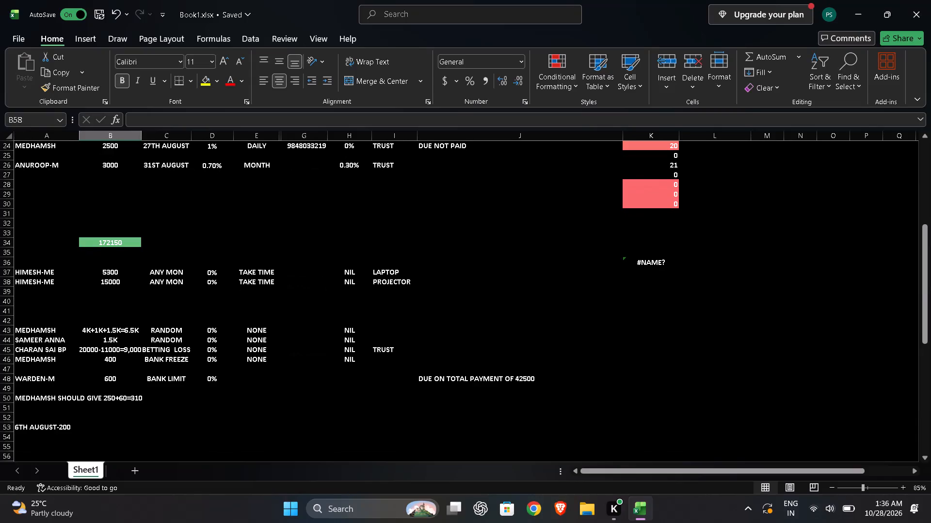
double_click(124, 400)
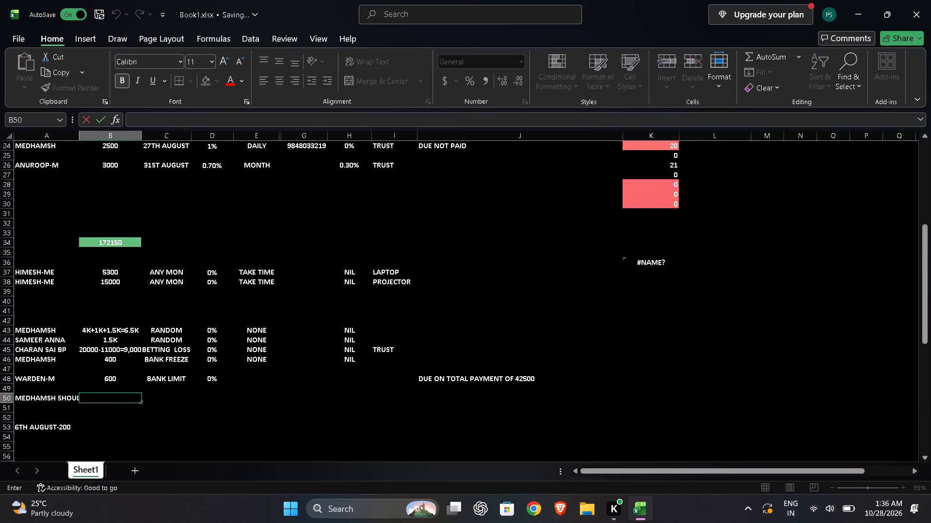
key("BackSpace")
key("BackSpace")
key("BackSpace")
key("Left")
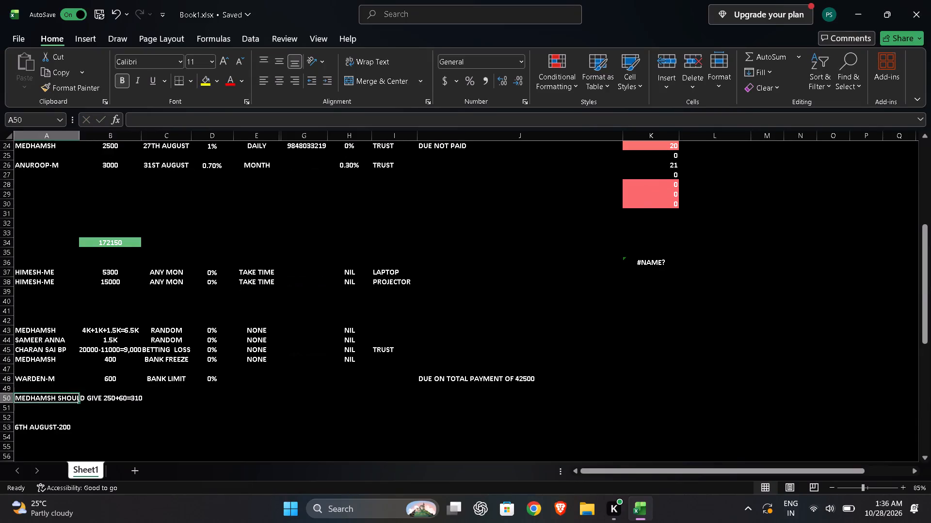
key("BackSpace")
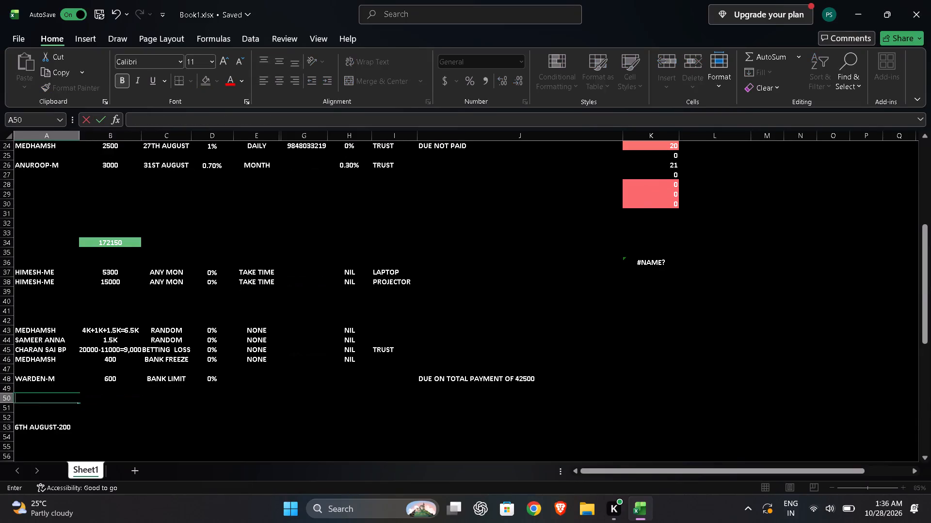
left_click(201, 385)
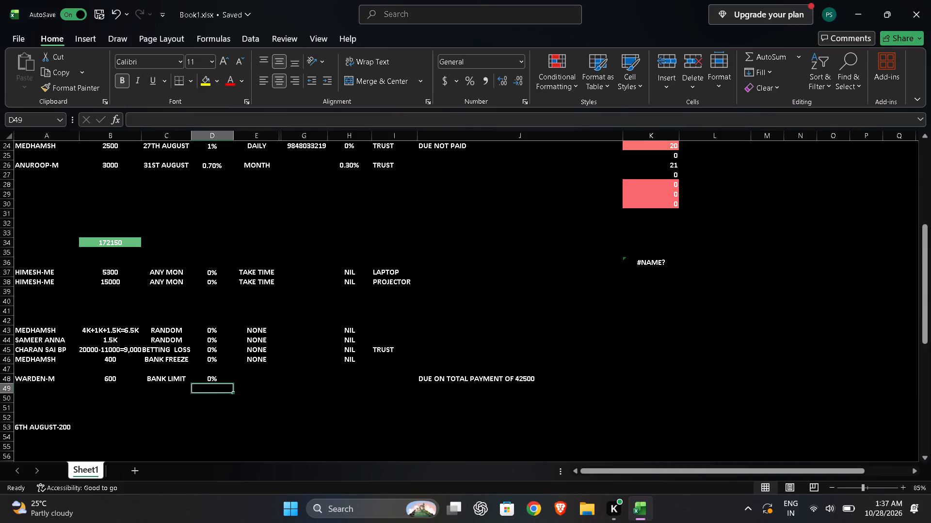
Clear the BANK FREEZE record of 400 in row 46 cell by cell, from column A through column J.
left_click(11, 358)
key("BackSpace")
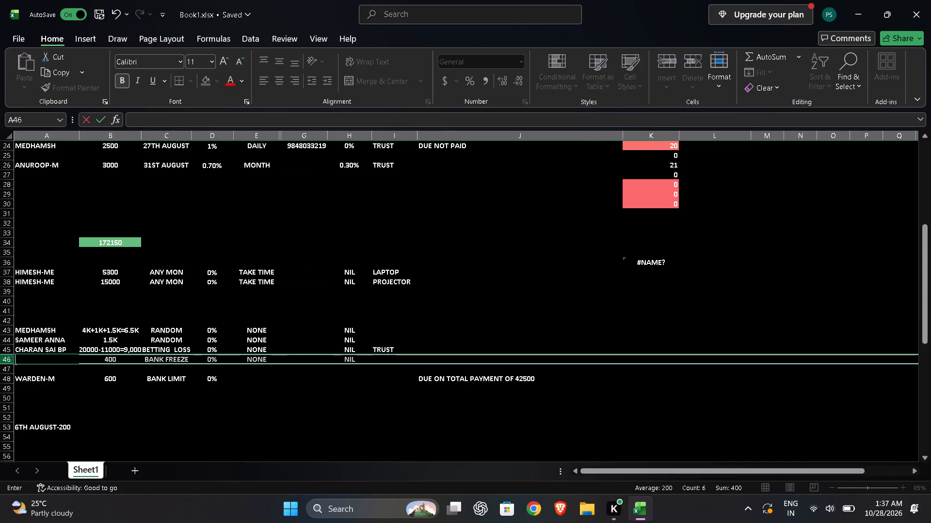
key("Right")
key("BackSpace")
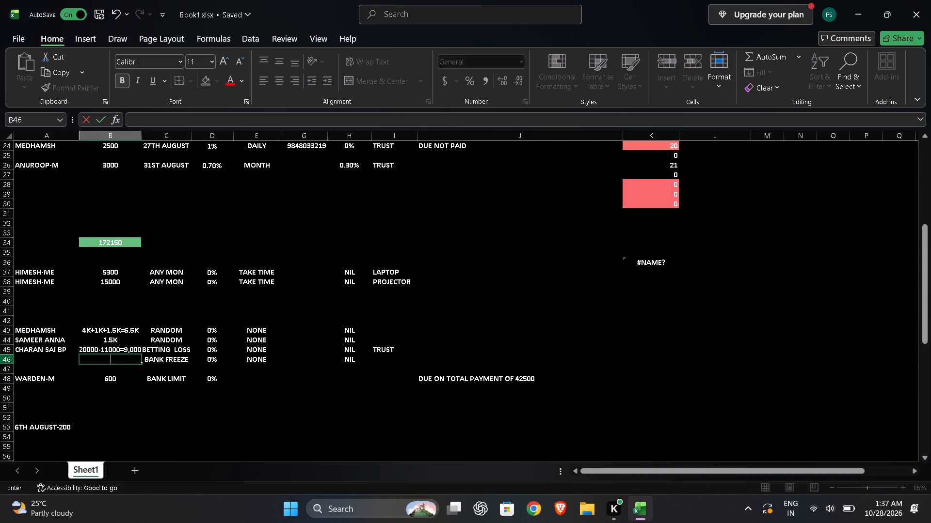
key("Right")
key("BackSpace")
key("Right")
key("BackSpace")
key("Right")
key("BackSpace")
key("Right")
key("BackSpace")
key("Right")
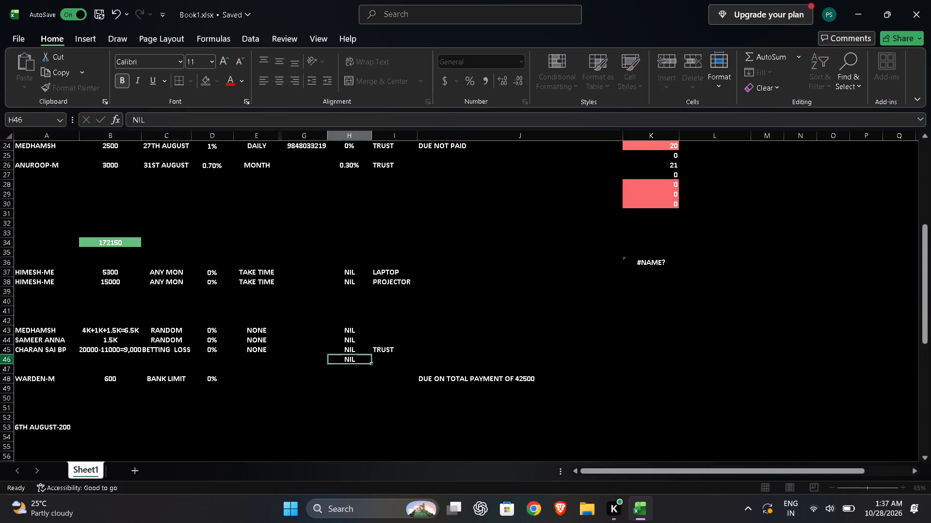
key("BackSpace")
key("Right")
key("BackSpace")
key("Right")
key("BackSpace")
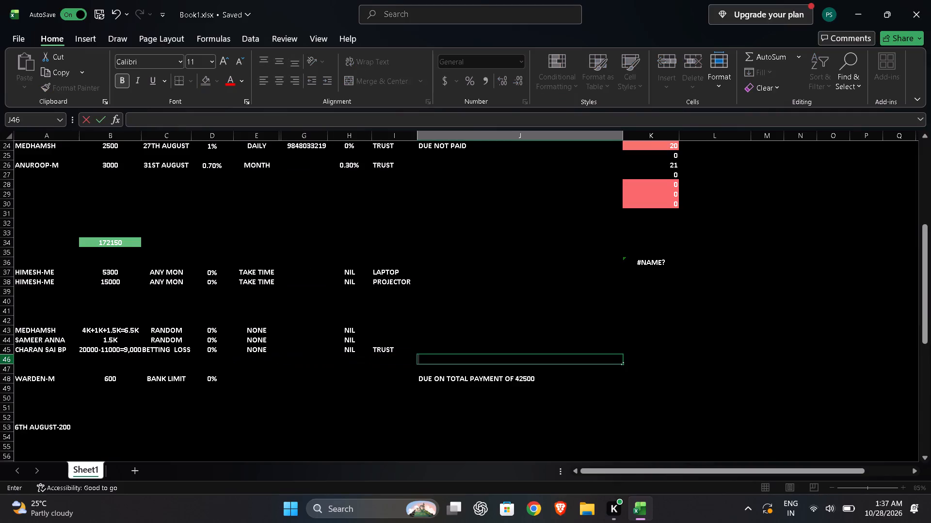
Clear the 6TH AUGUST-200 note from cell A53.
left_click(41, 310)
scroll(41, 310, "down", 1)
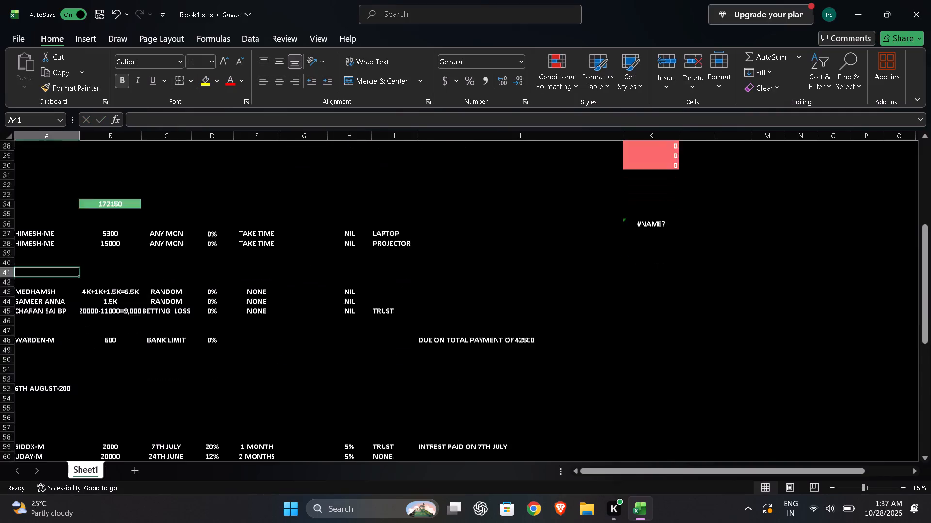
scroll(41, 310, "down", 2)
left_click(41, 310)
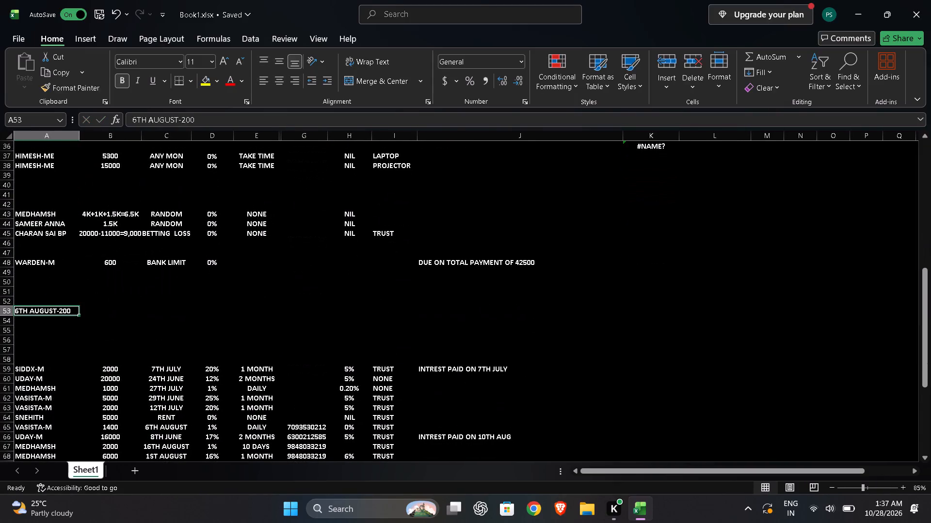
key("BackSpace")
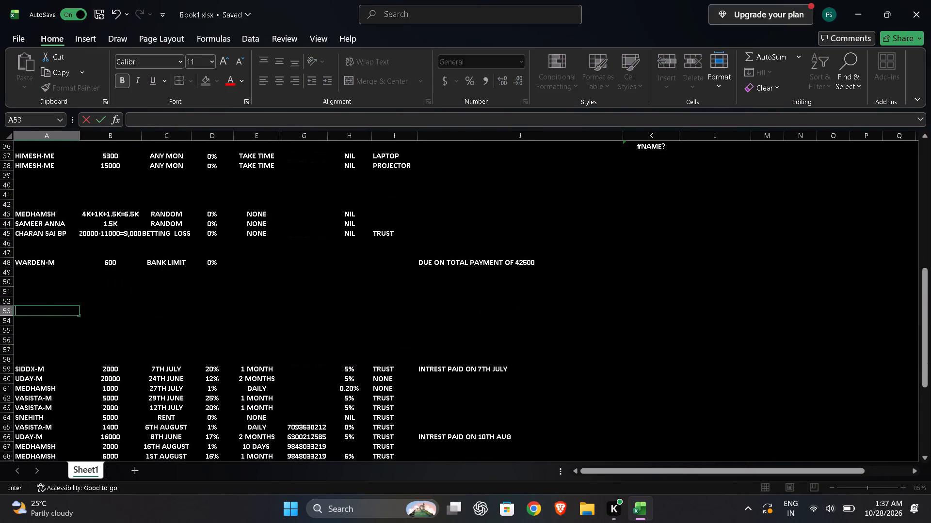
Clear the payment details about the total payment of 42500 from J48.
left_click(506, 258)
key("BackSpace")
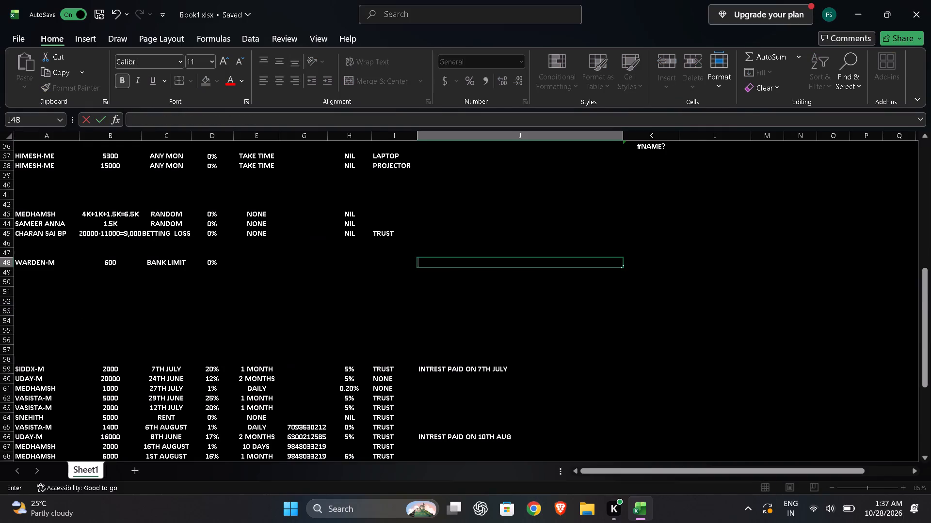
Switch to Calculator and add up 30000, 40000, 50000, 14000, 14000 and 20000.
scroll(506, 258, "down", 3)
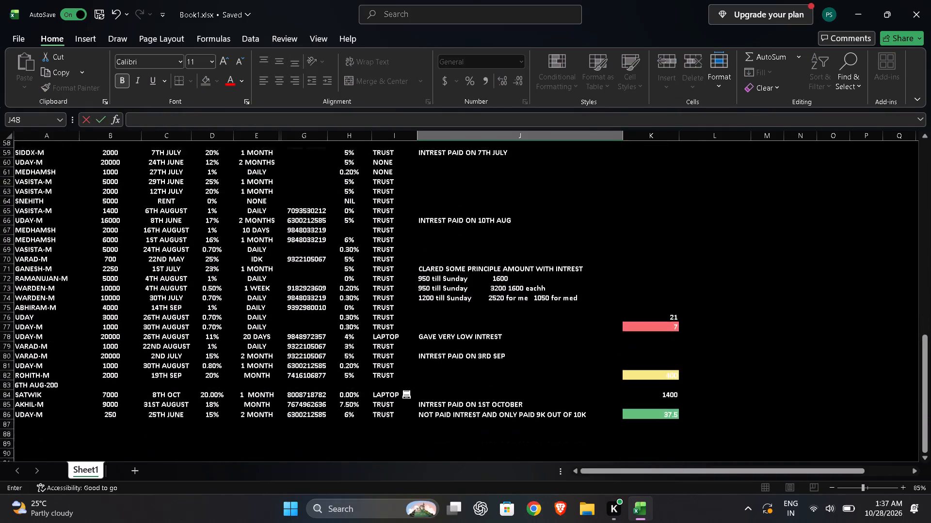
scroll(506, 258, "down", 1)
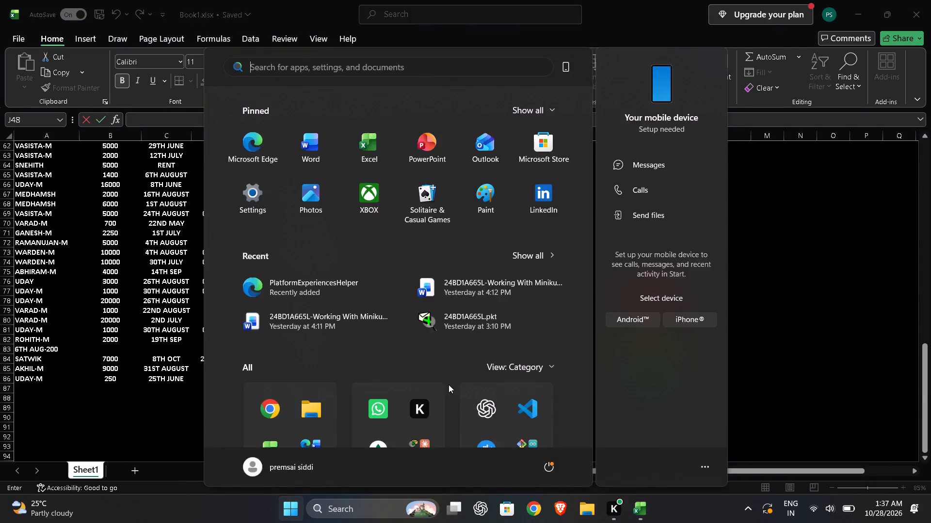
type("ca")
key("l")
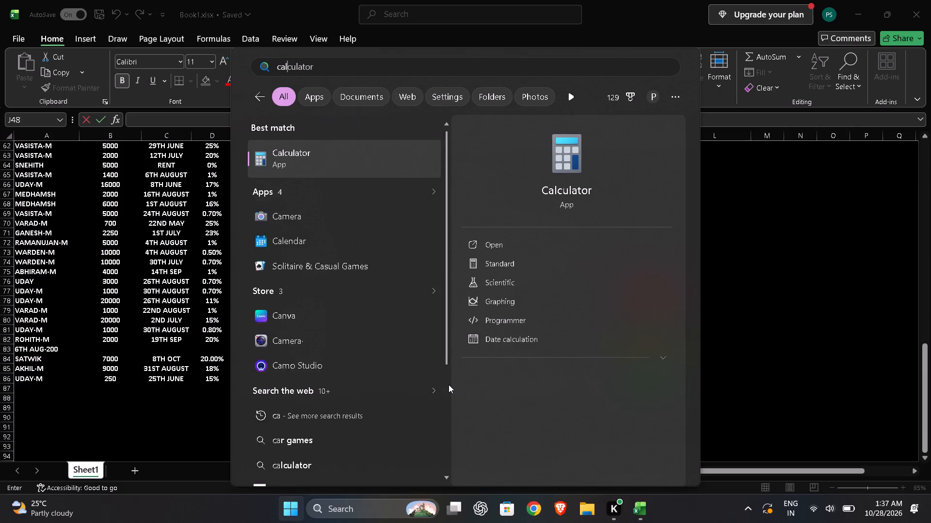
key("Return")
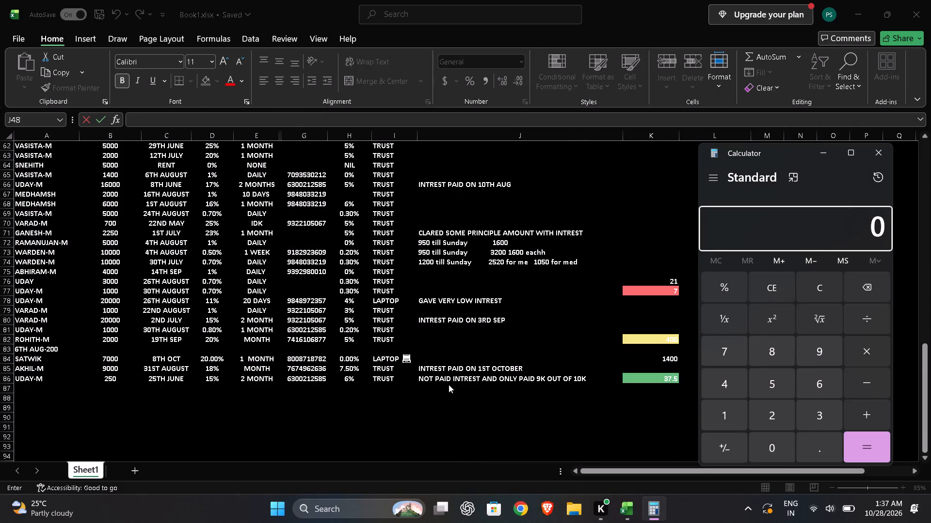
type("30000")
key("plus")
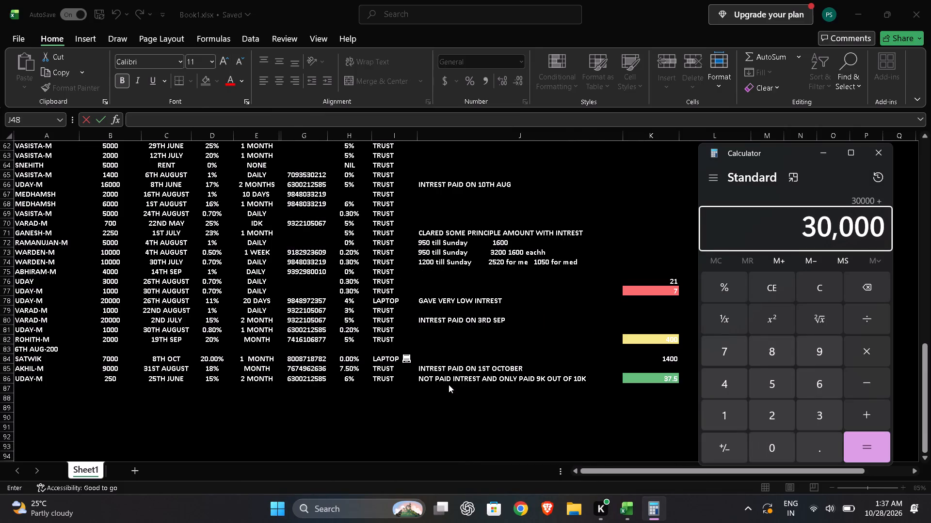
type("40000")
type("+50000")
key("plus")
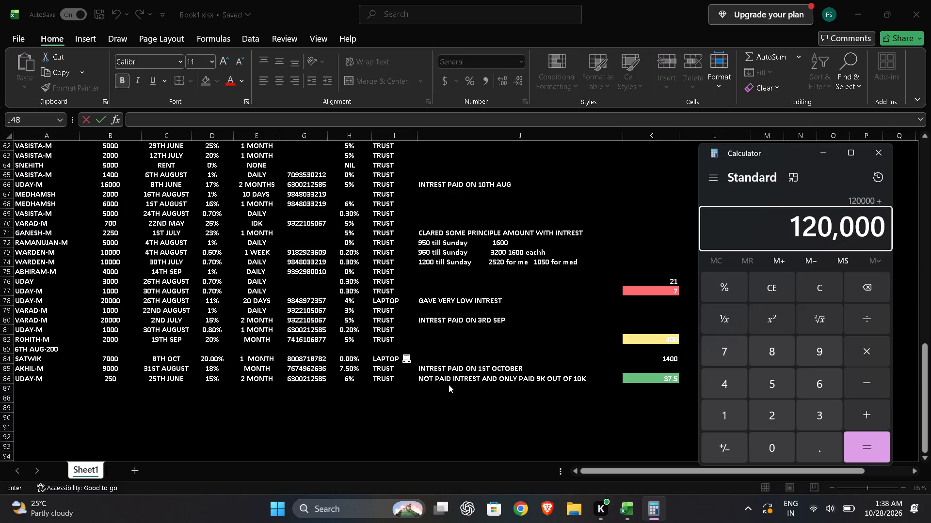
key("plus")
type("14000")
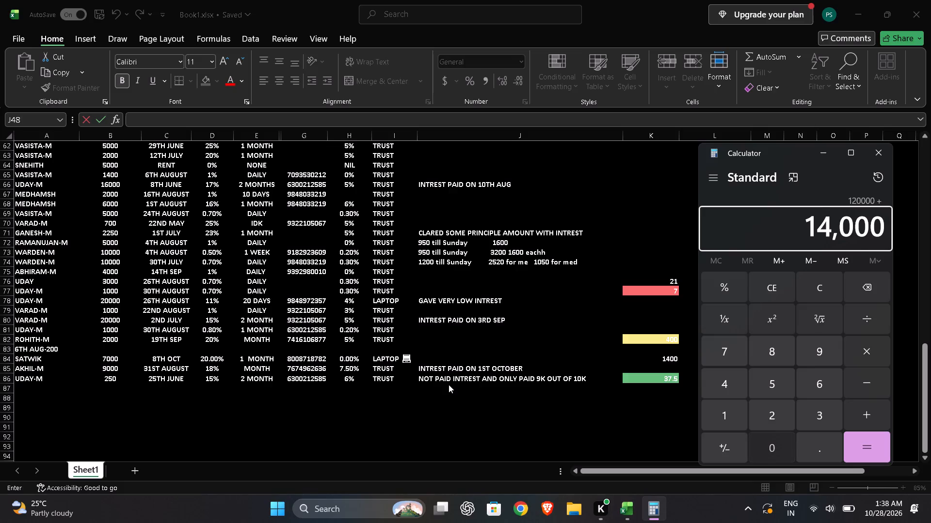
key("plus")
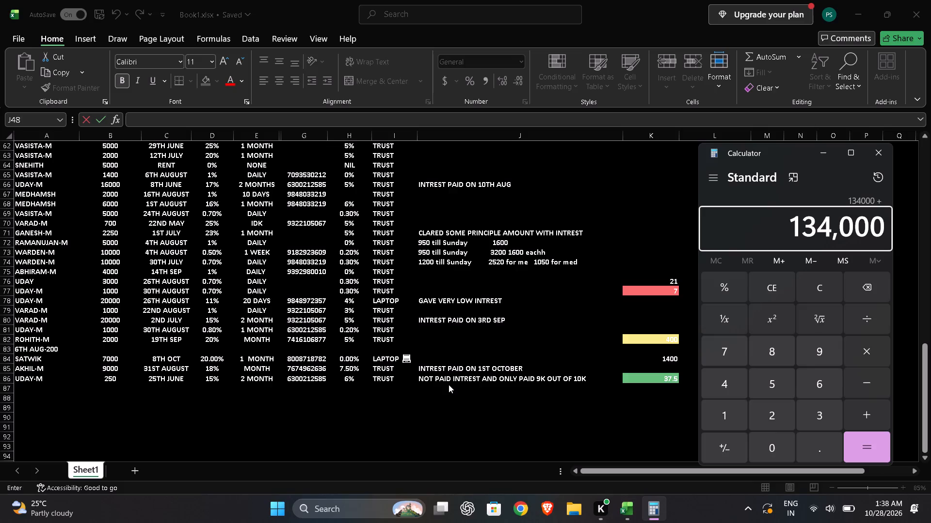
type("14000")
key("plus")
type("20000+")
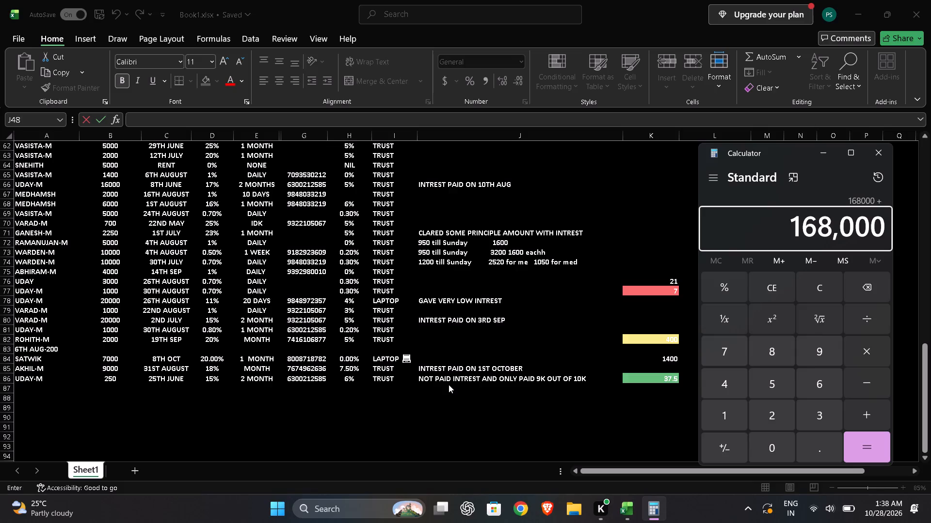
Review the individual additions in the calculation history.
left_click(882, 178)
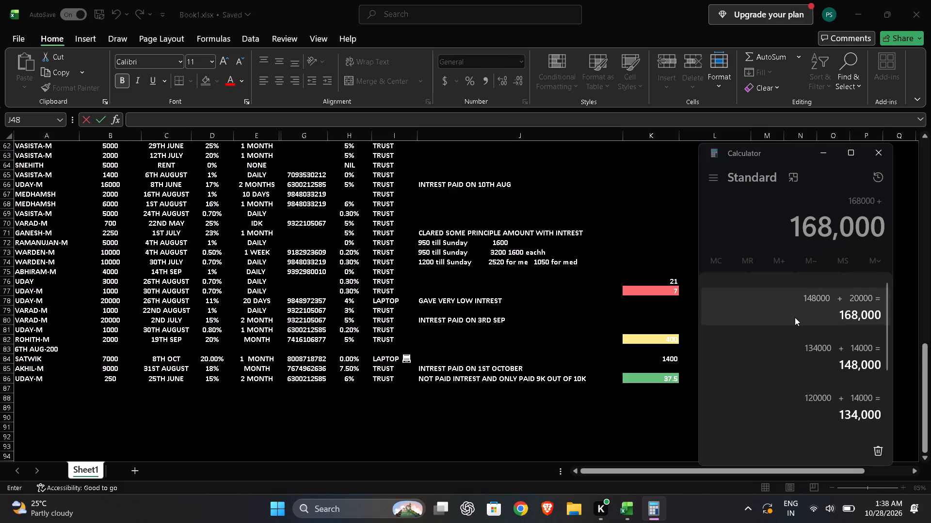
scroll(795, 317, "down", 4)
scroll(795, 317, "up", 1)
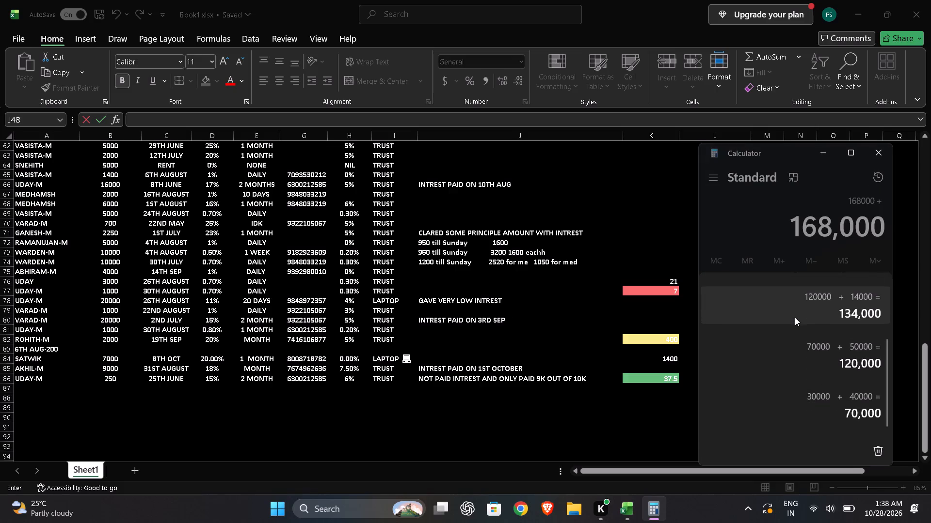
Close the calculation history and add the 172150 amount from cell B34 to the running sum.
scroll(795, 317, "up", 2)
left_click(751, 215)
left_click(751, 215)
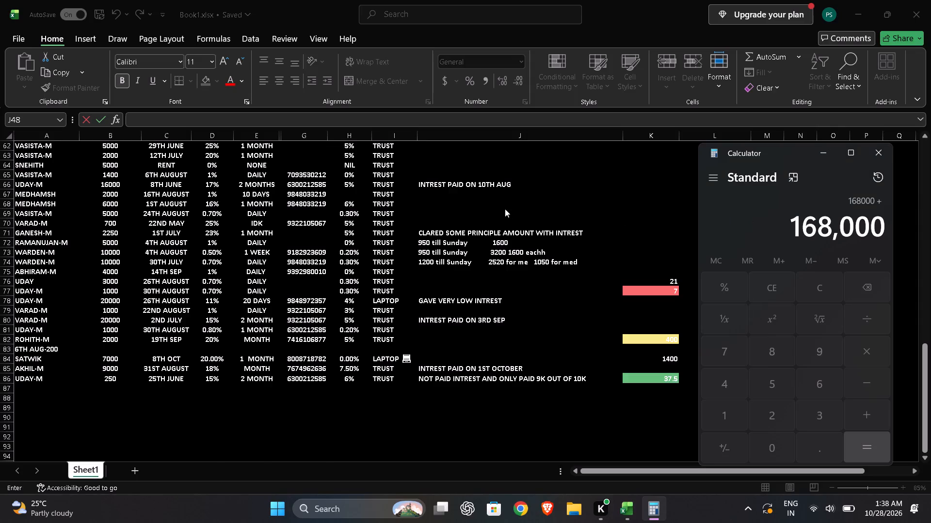
scroll(505, 209, "up", 4)
scroll(505, 209, "down", 2)
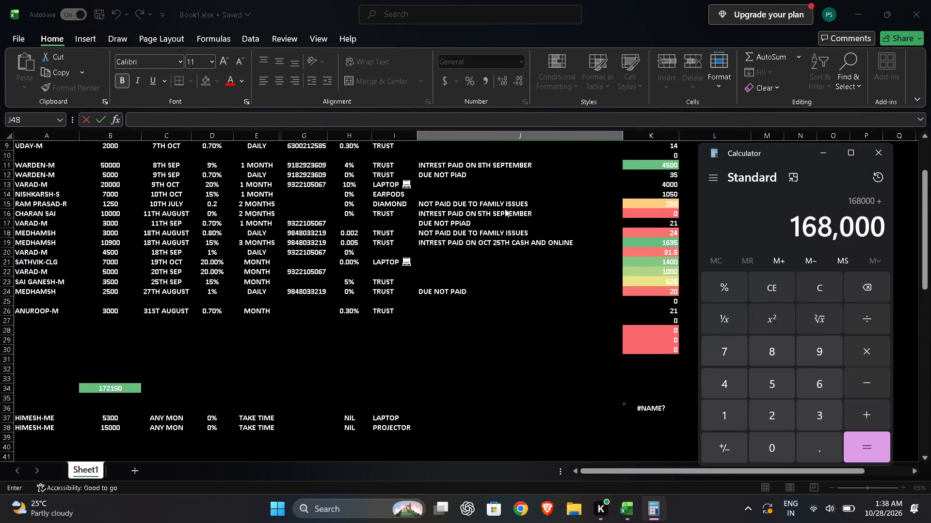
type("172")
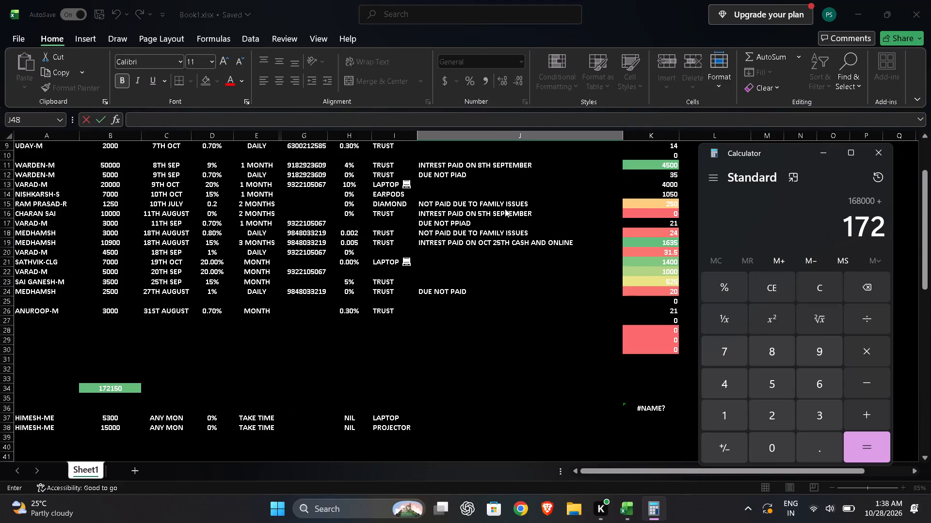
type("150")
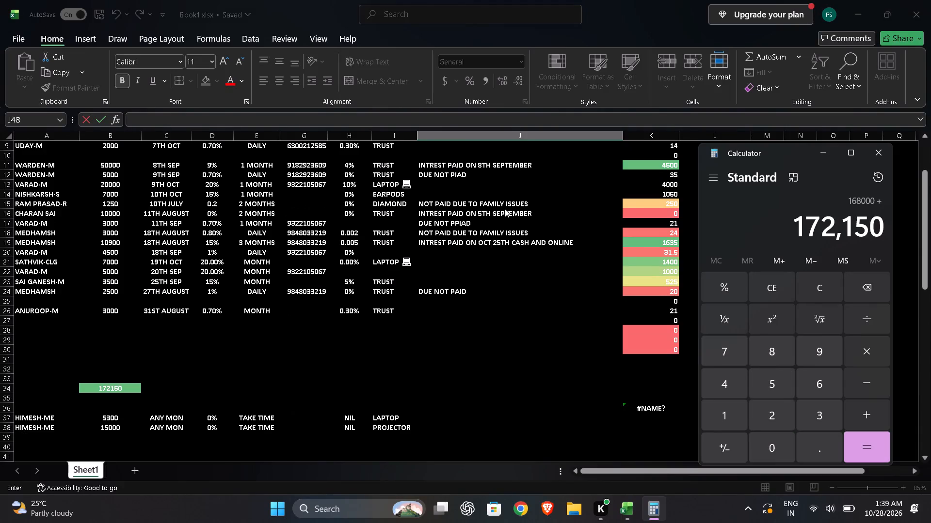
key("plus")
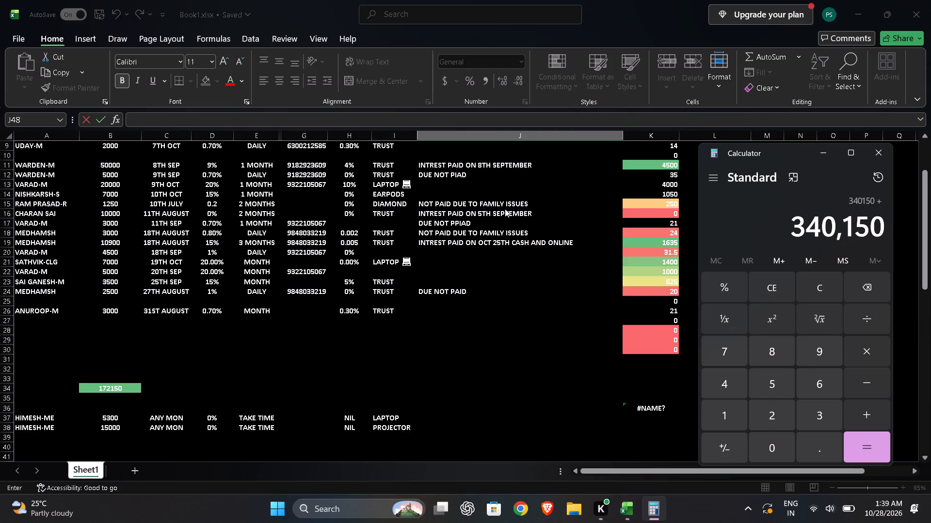
Add 20000, 20000, 5000 and 14000 to the running sum and complete the calculation.
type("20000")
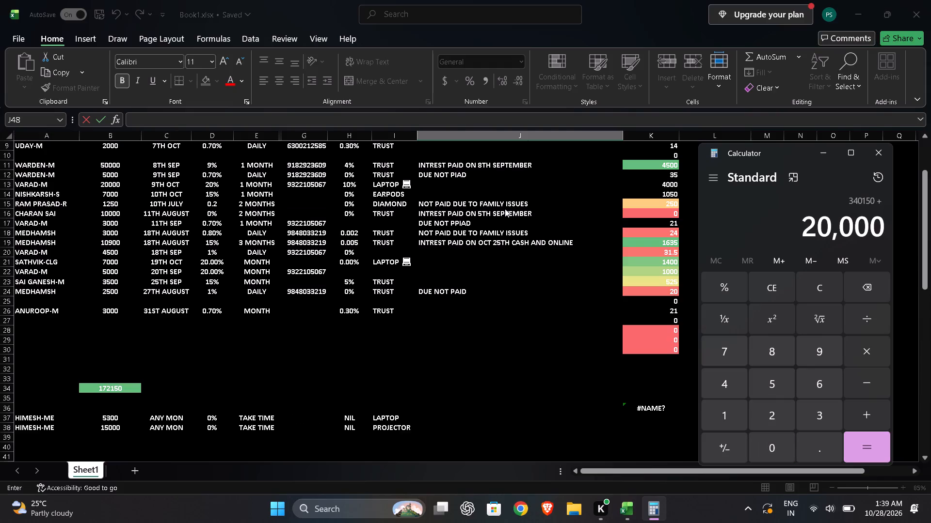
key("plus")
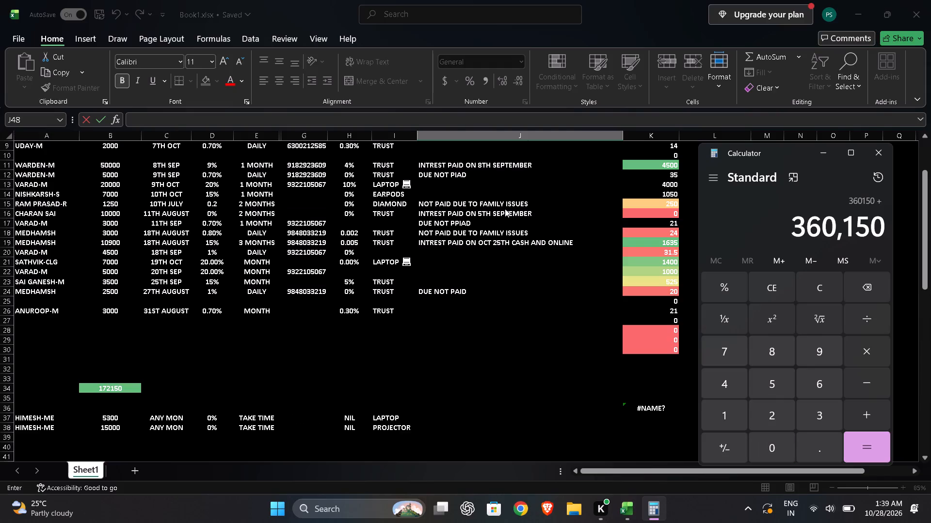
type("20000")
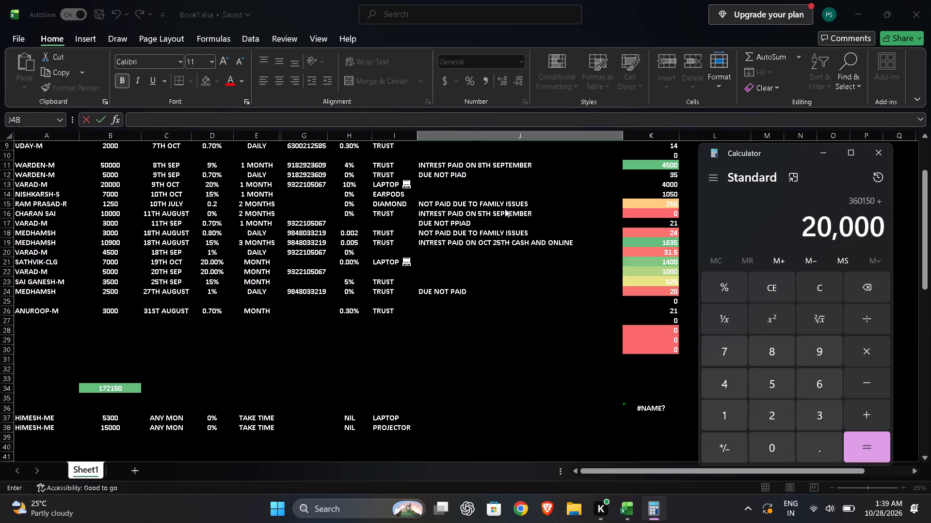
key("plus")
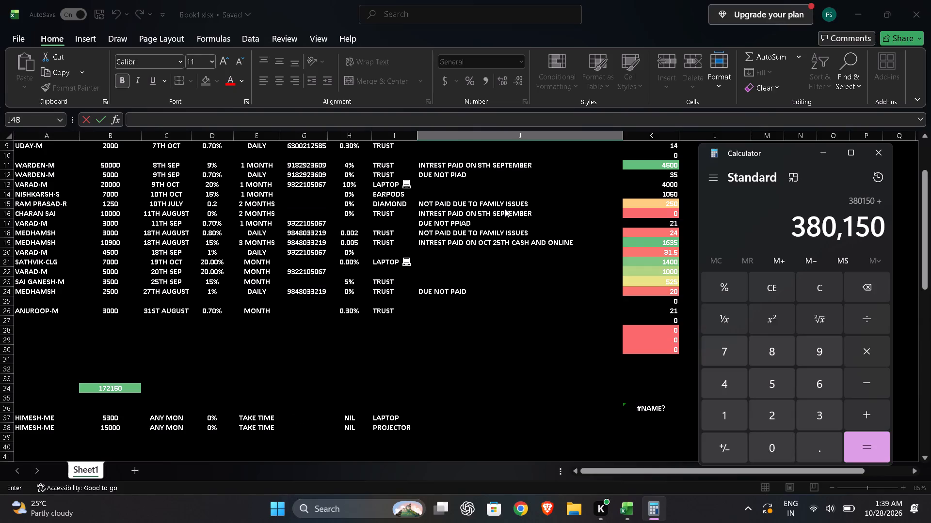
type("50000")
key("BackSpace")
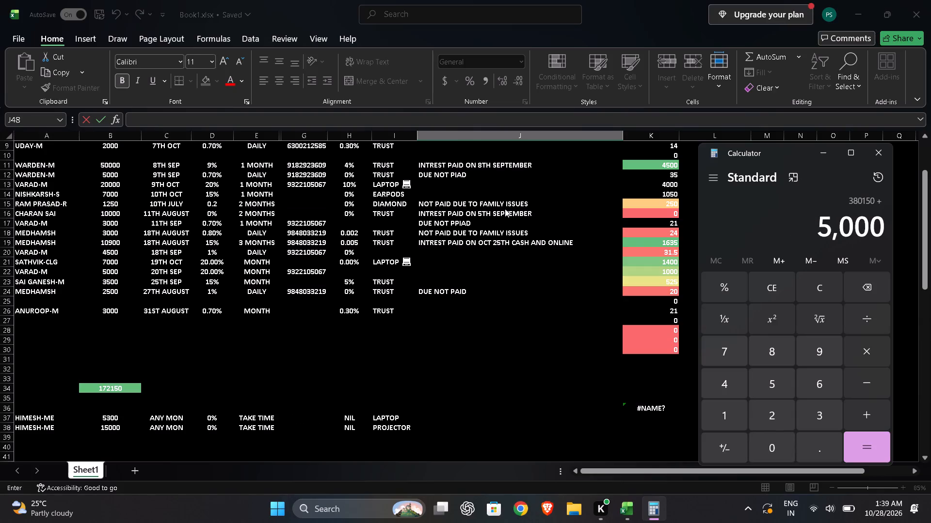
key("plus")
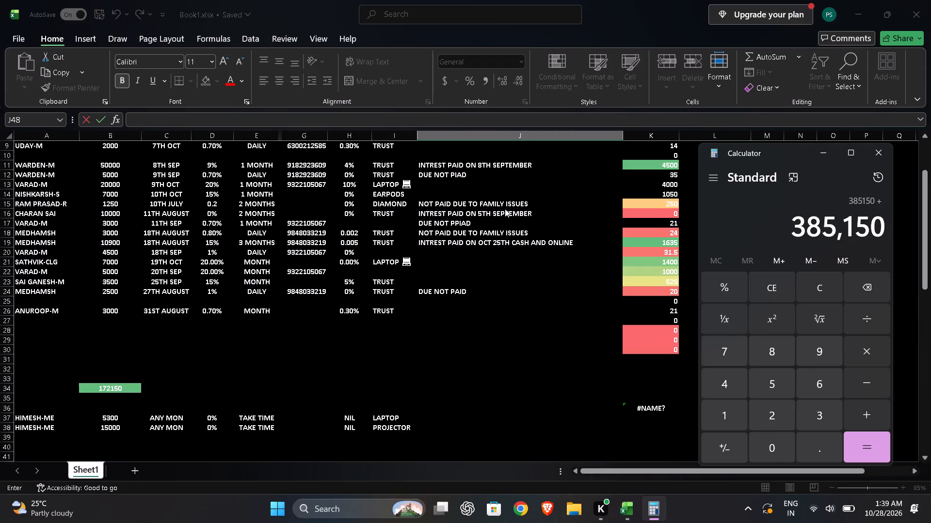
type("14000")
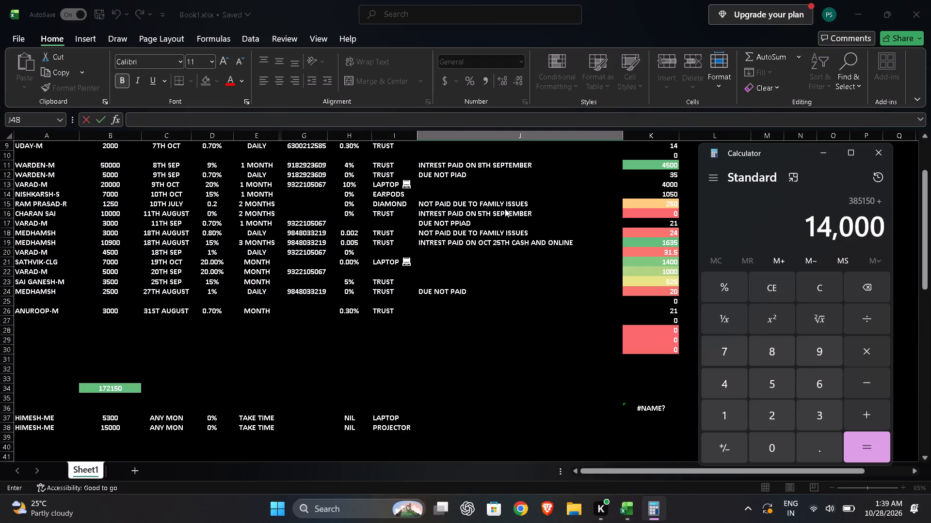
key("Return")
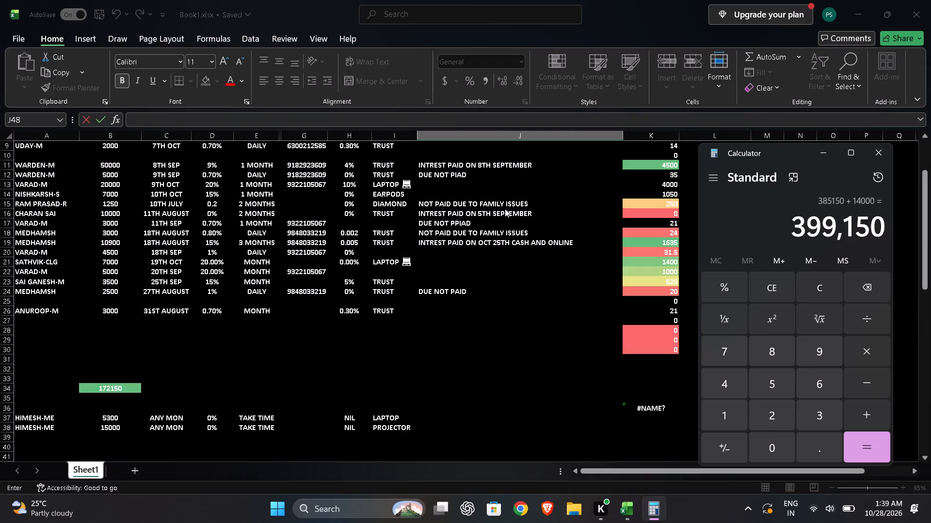
Switch back to Excel and examine the loan records in rows 2 to 26, including their payment details and interest rates.
scroll(363, 192, "up", 1)
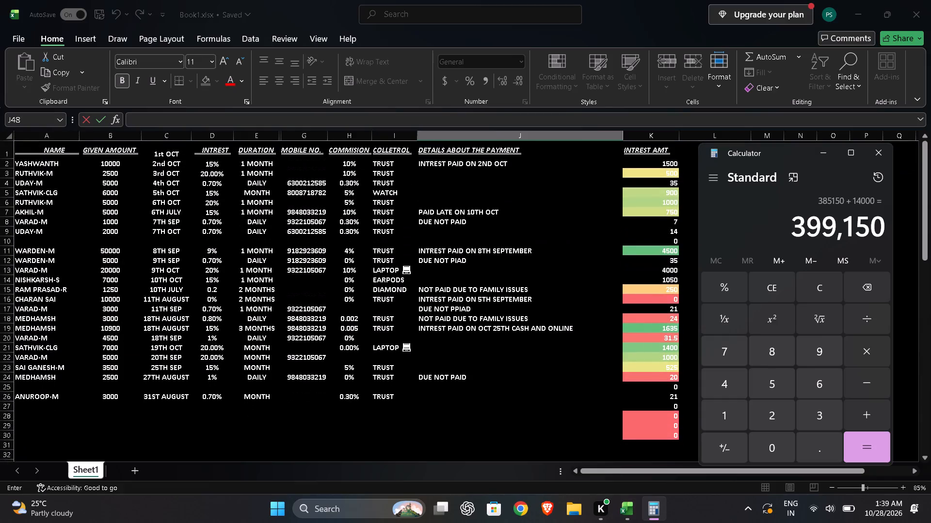
left_click(509, 367)
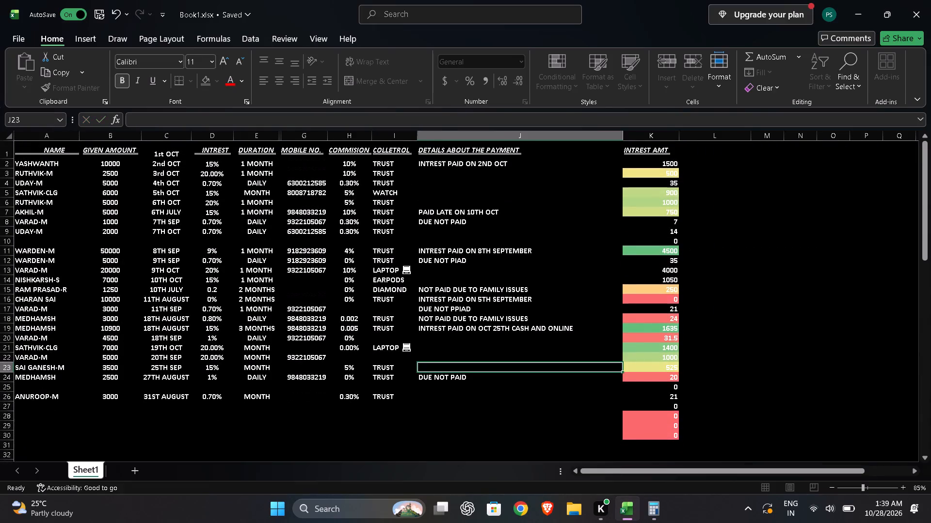
left_click(430, 399)
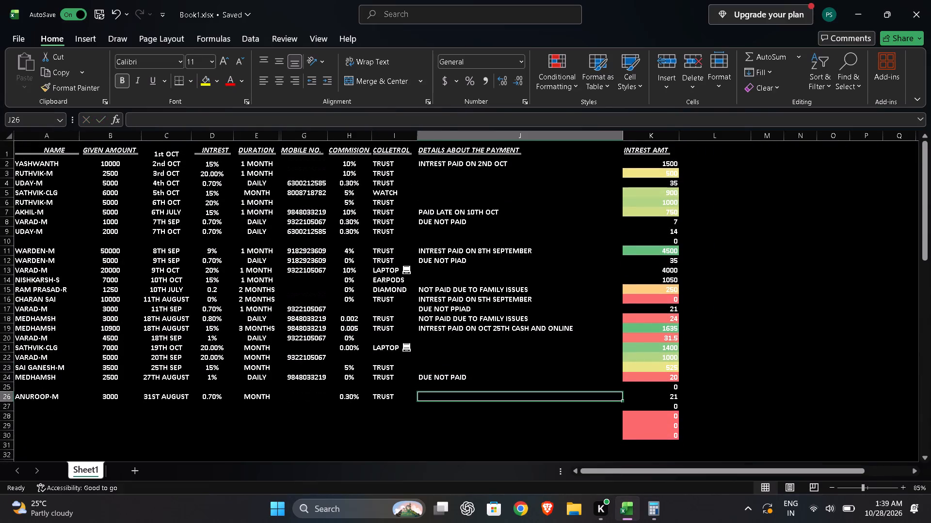
left_click(478, 177)
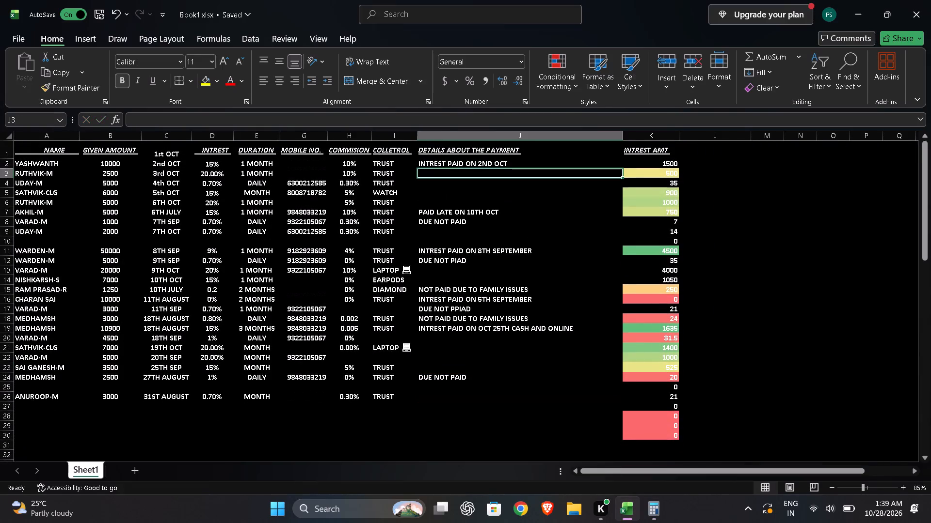
left_click(477, 185)
left_click(472, 200)
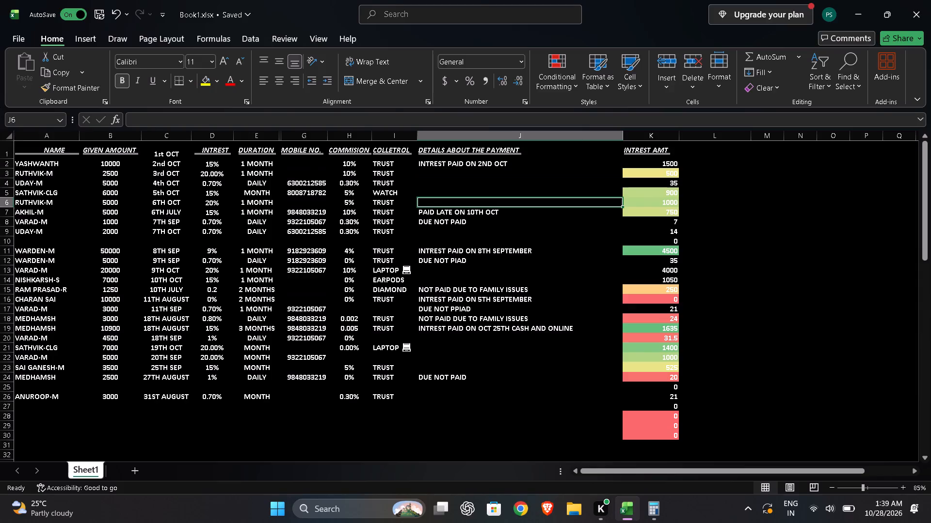
left_click(464, 192)
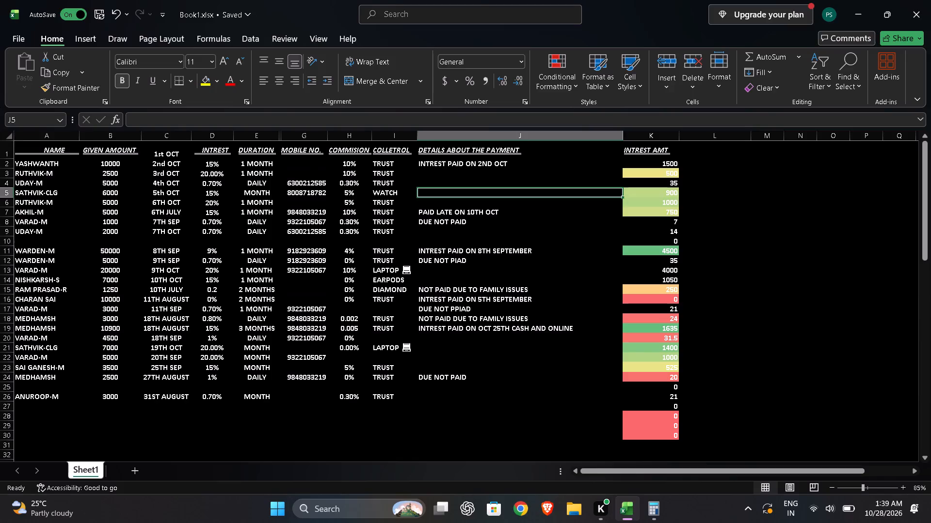
left_click(212, 250)
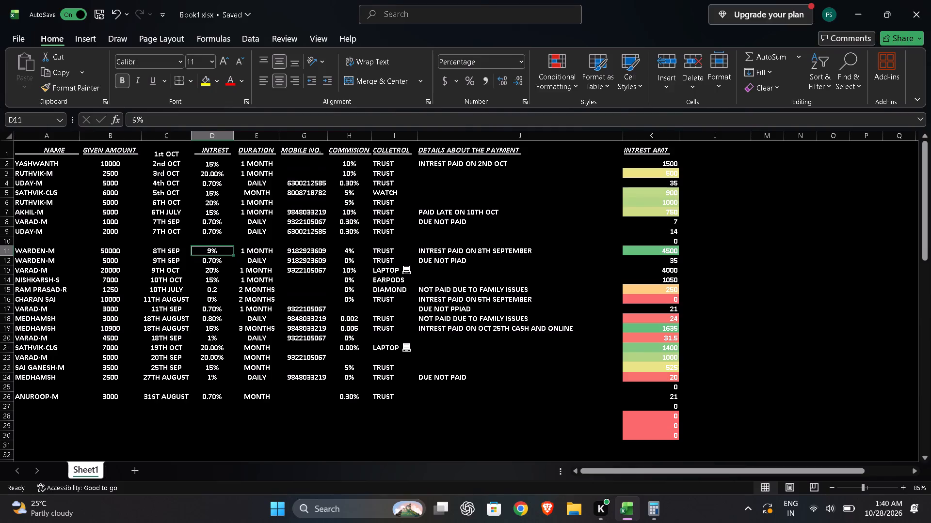
Switch to Calculator again and clear the previous result for a new calculation.
type("ca")
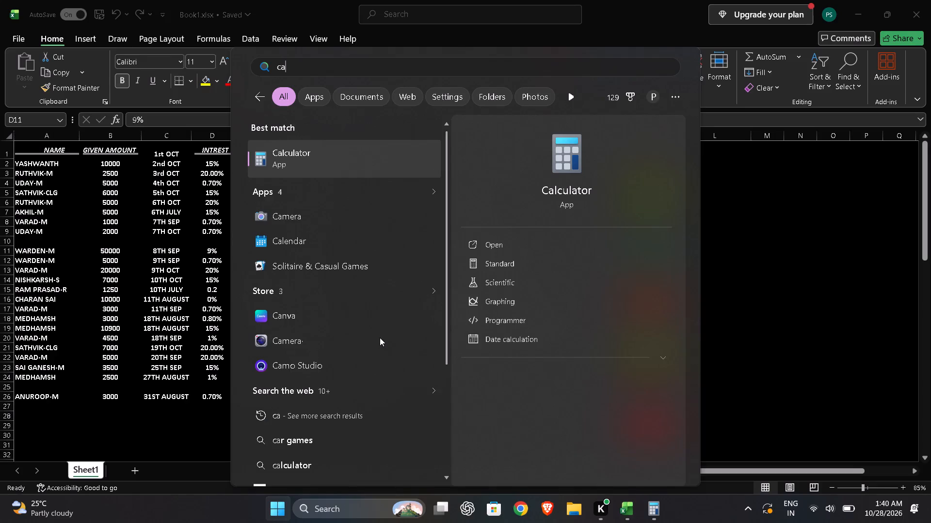
key("l")
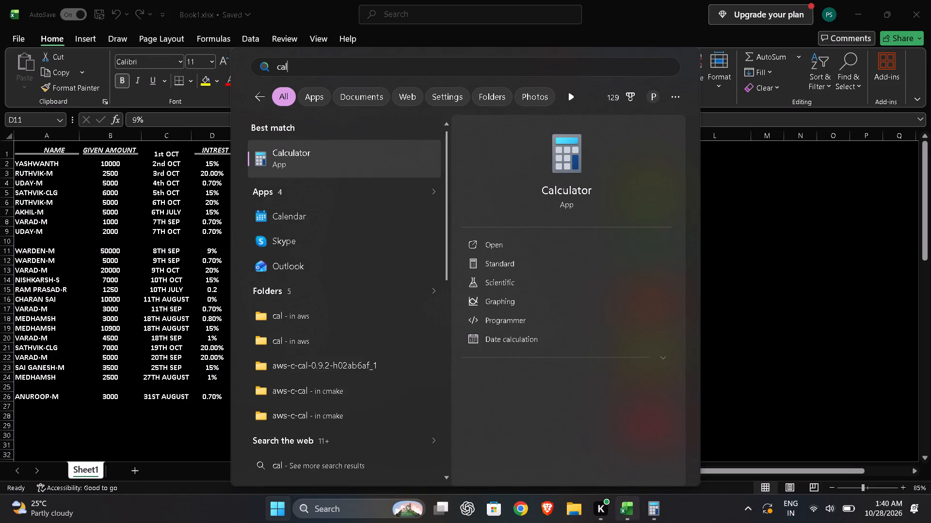
double_click(655, 508)
left_click(655, 508)
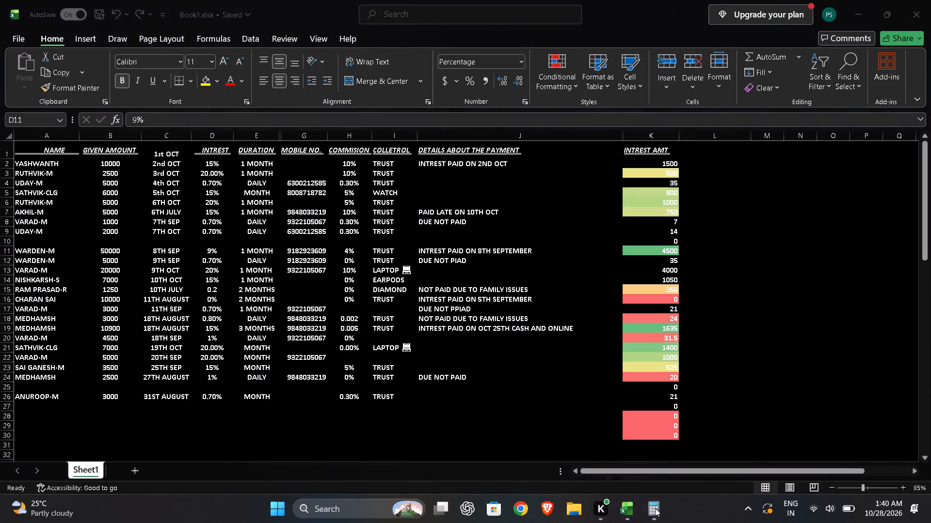
left_click(774, 289)
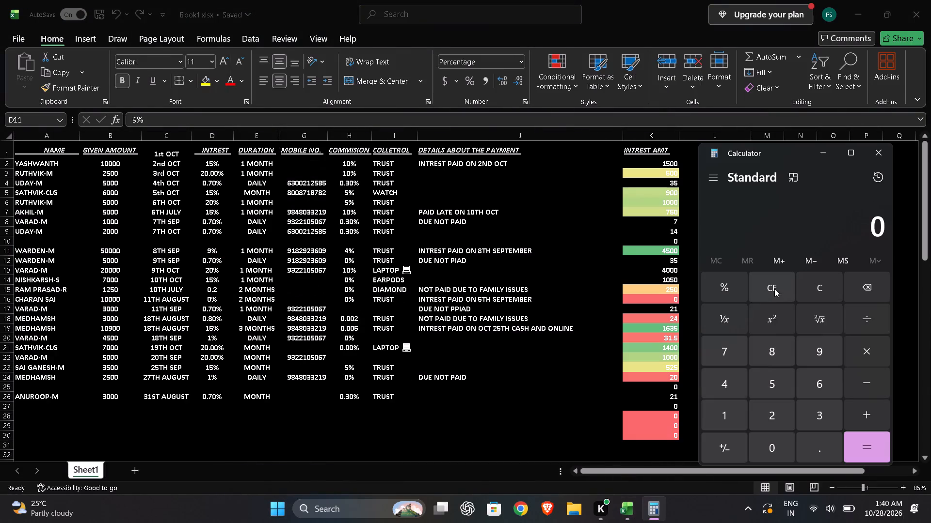
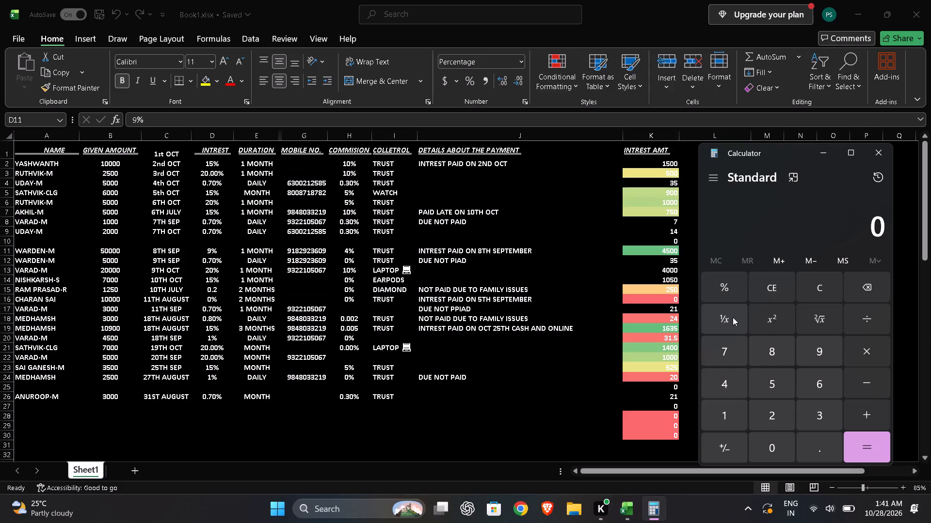
Examine the loan records across the sheet, from the current loans in the first rows to the older records in rows 59 to 86.
scroll(505, 316, "down", 2)
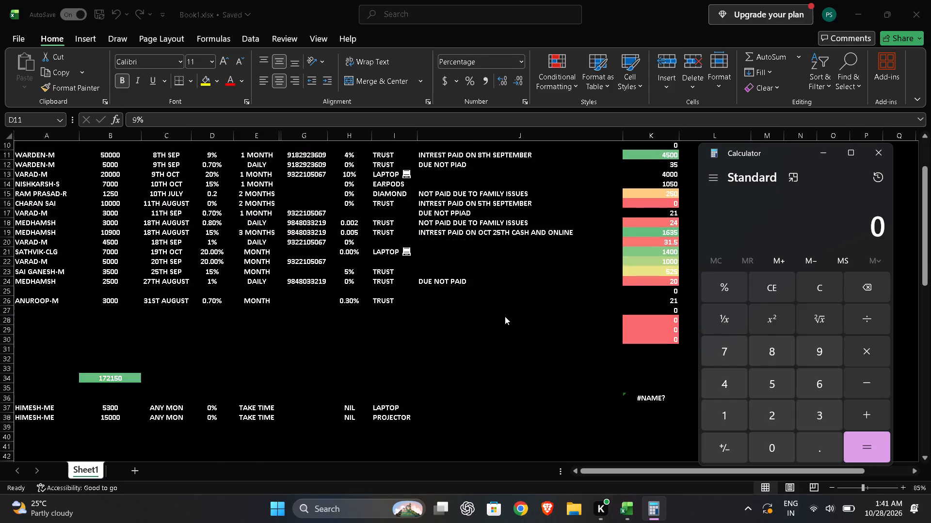
scroll(505, 316, "down", 1)
scroll(505, 316, "up", 2)
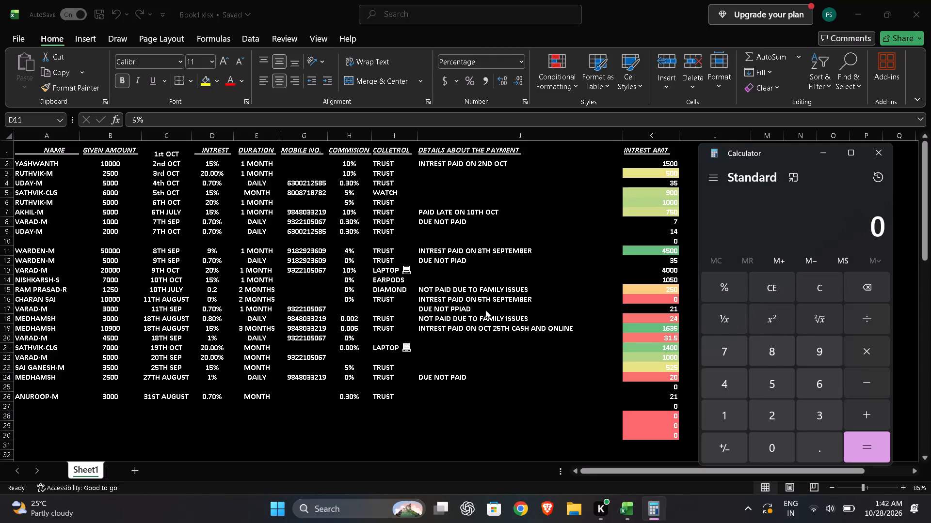
scroll(547, 306, "down", 2)
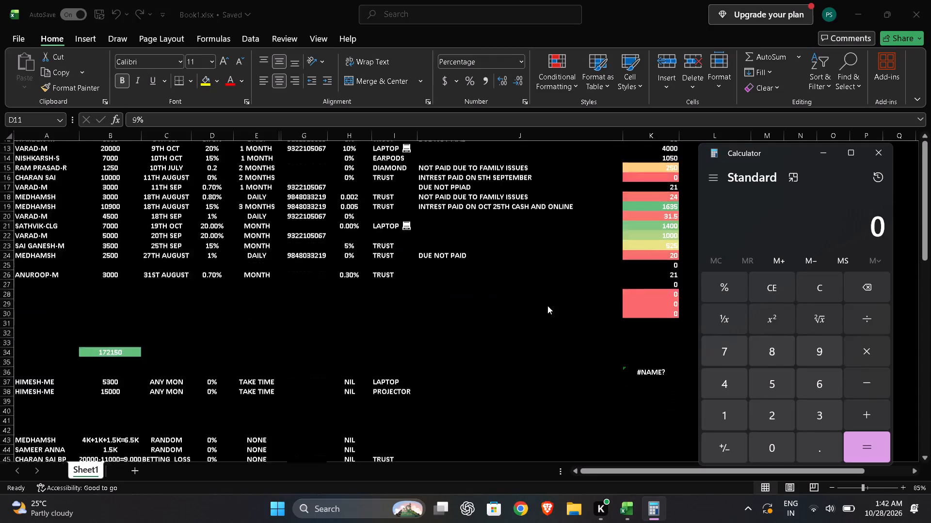
scroll(547, 306, "down", 3)
scroll(547, 306, "up", 1)
scroll(547, 306, "down", 4)
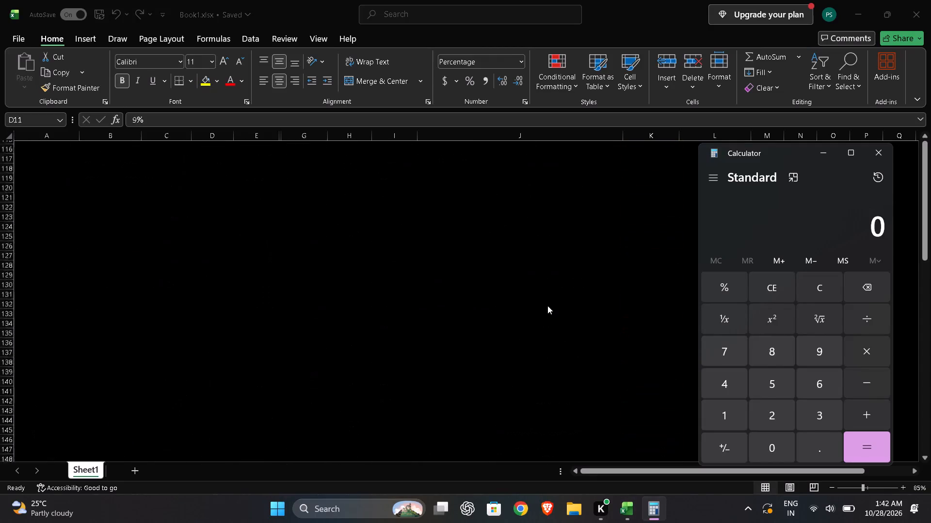
scroll(547, 306, "down", 4)
scroll(547, 306, "up", 4)
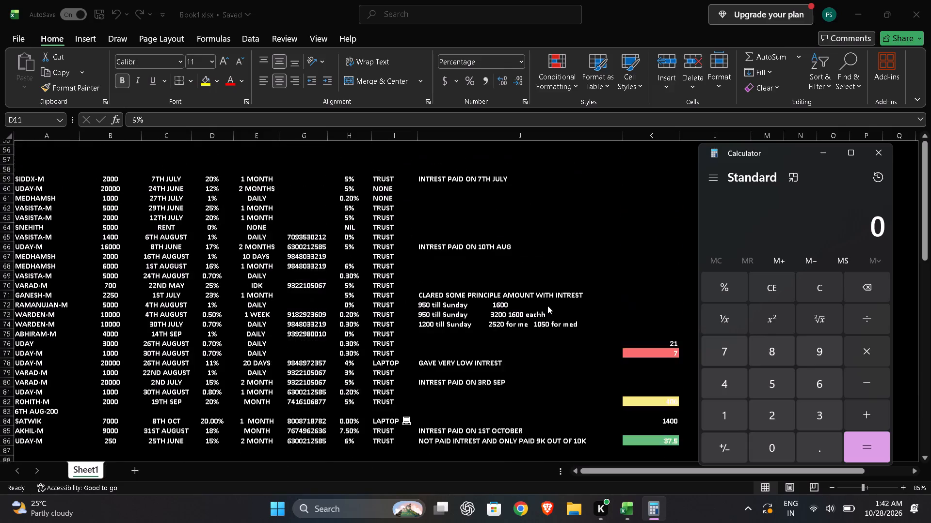
scroll(547, 306, "down", 1)
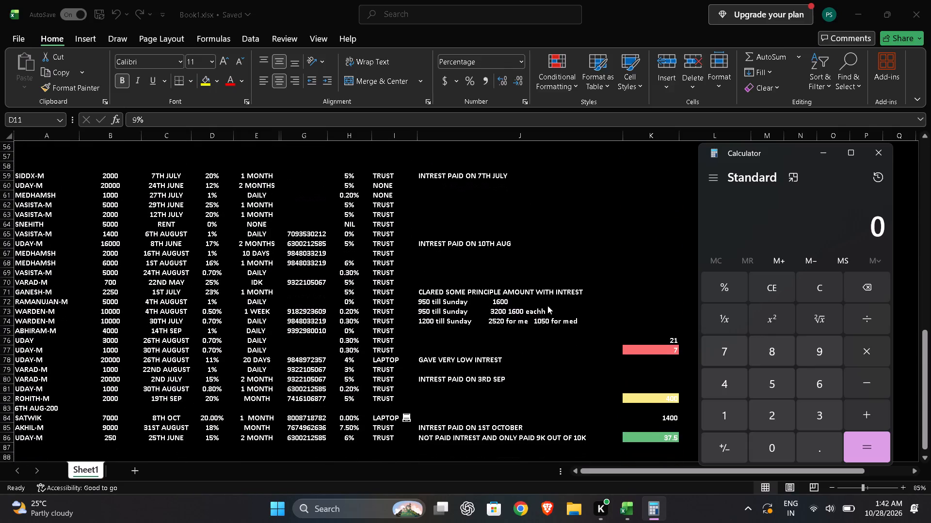
scroll(547, 306, "up", 2)
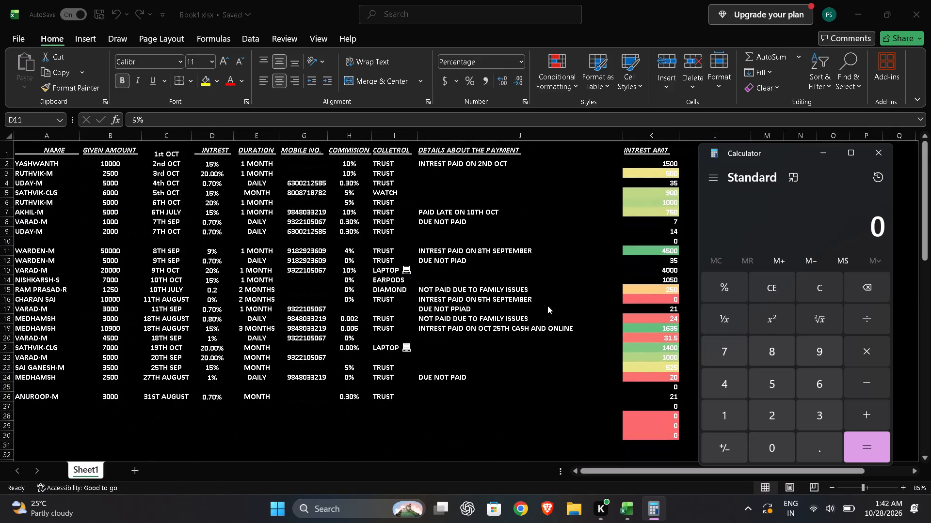
Calculate 8% of 50000 in Calculator.
left_click(830, 222)
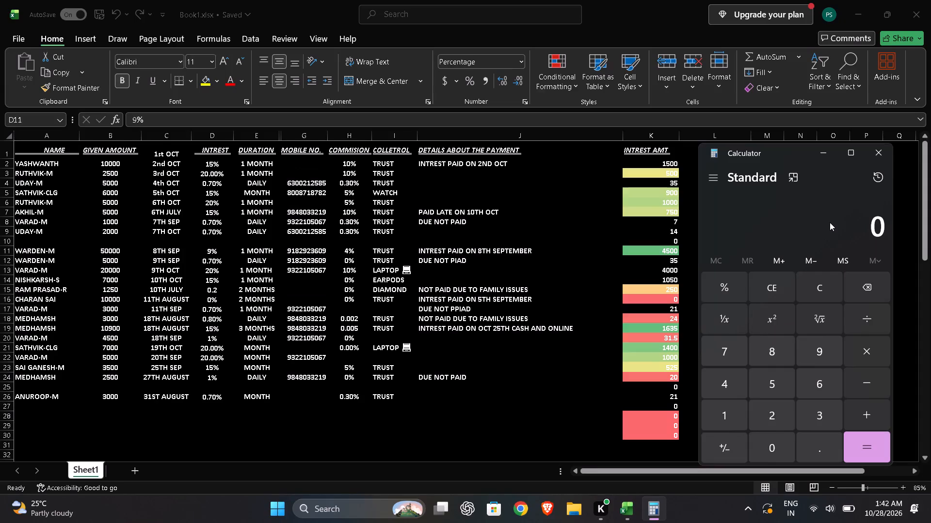
type("5000")
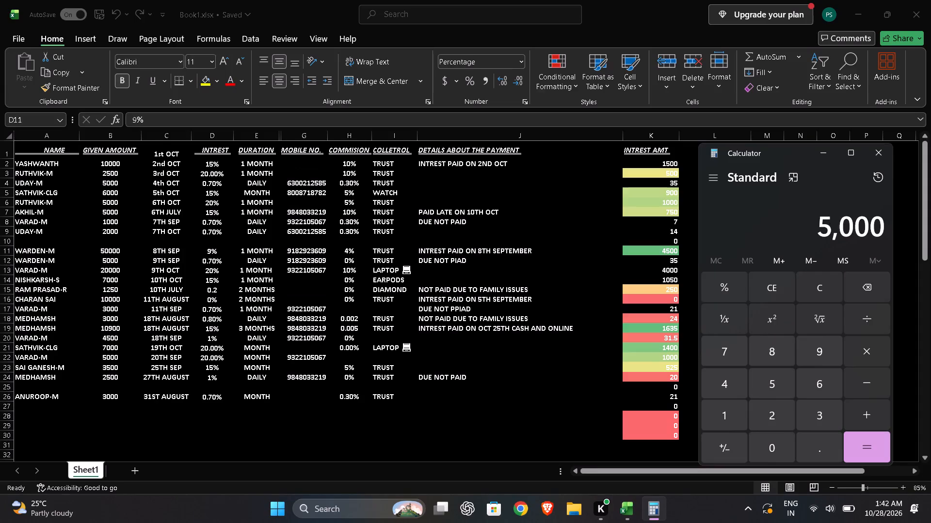
key("0")
key("asterisk")
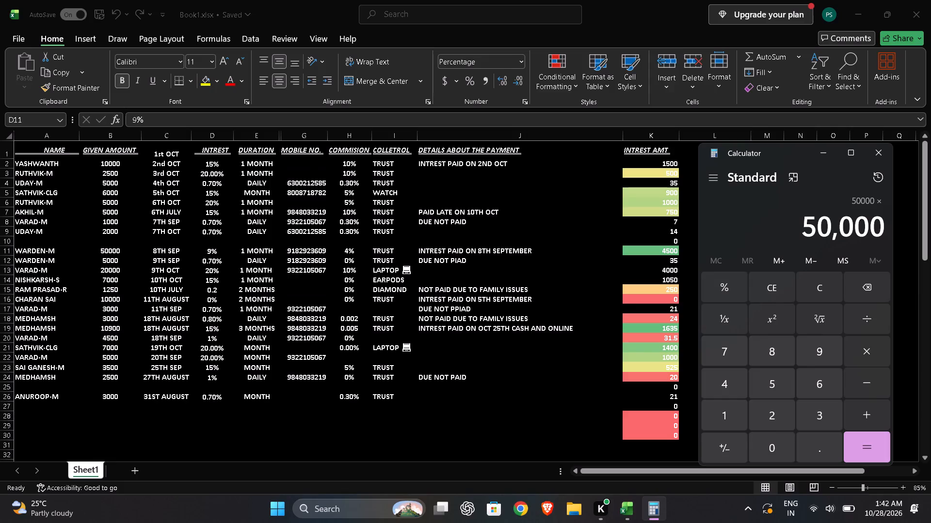
scroll(830, 222, "up", 3)
scroll(474, 206, "up", 3)
key("8")
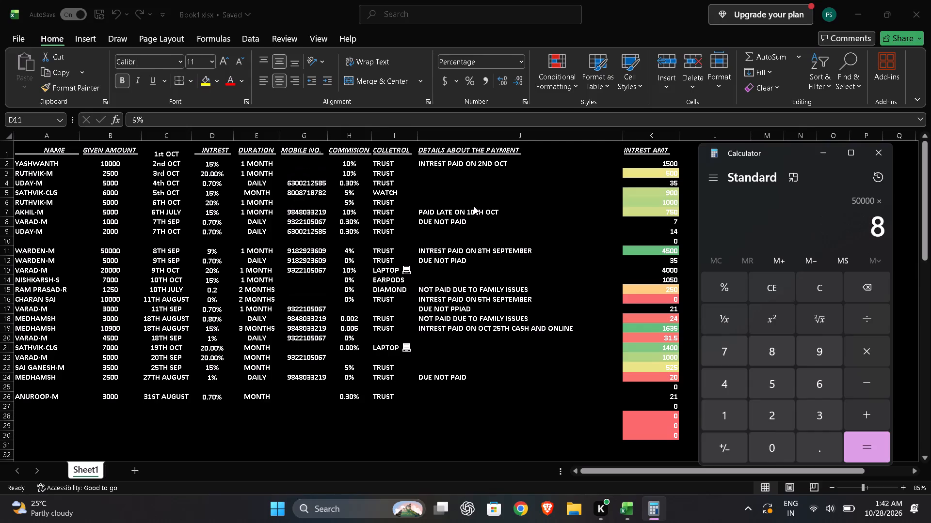
key("shift+percent")
key("Return")
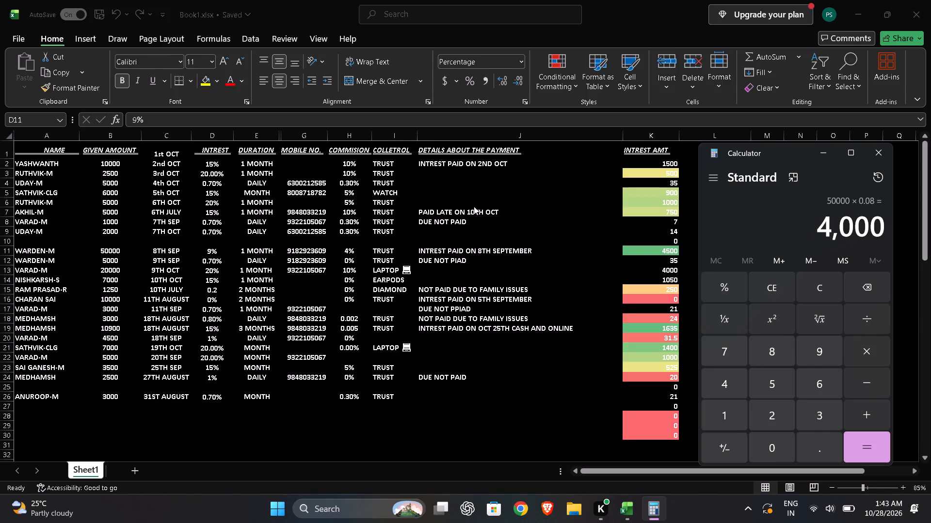
Clear the previous result and calculate 0.3% of 5000.
left_click(808, 287)
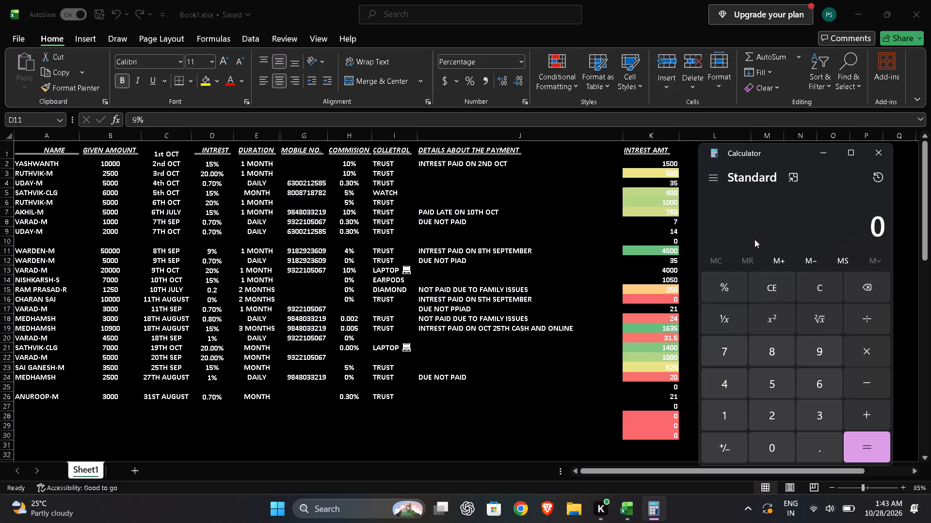
type("5000")
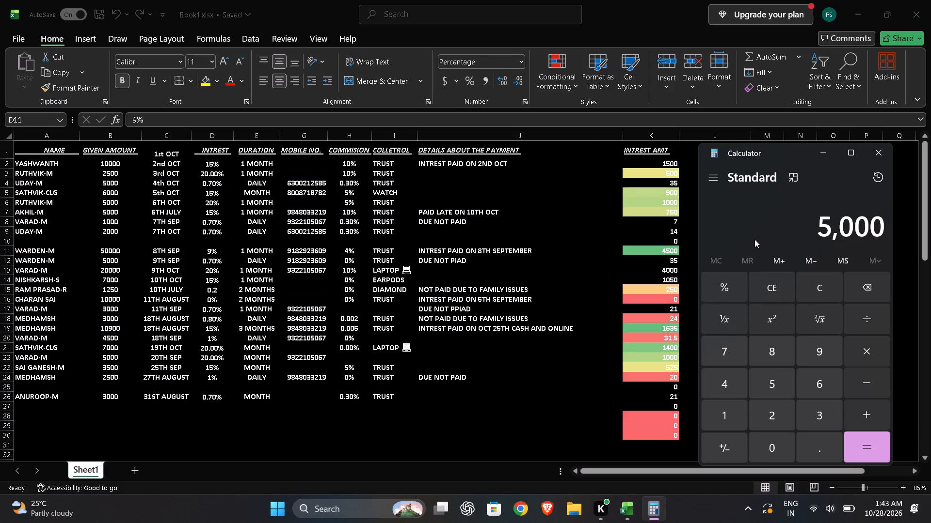
type("*0.3")
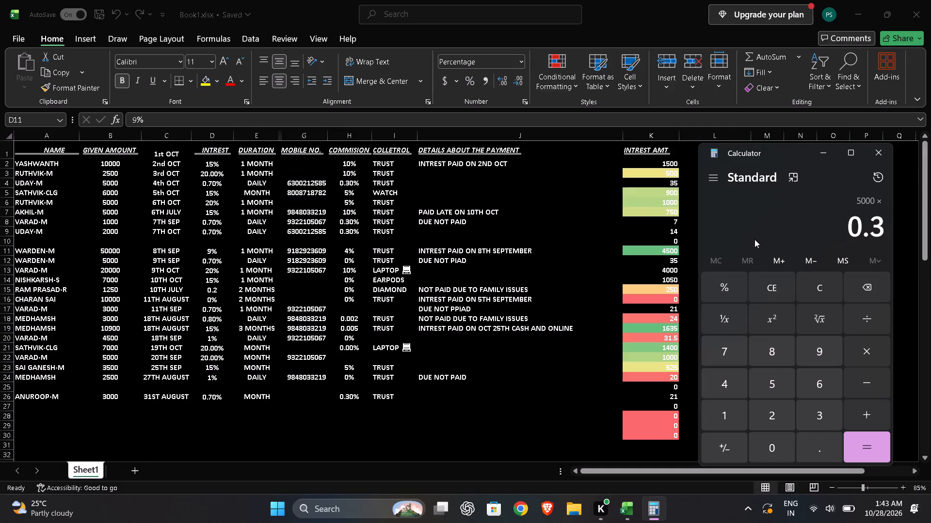
key("shift+percent")
key("Return")
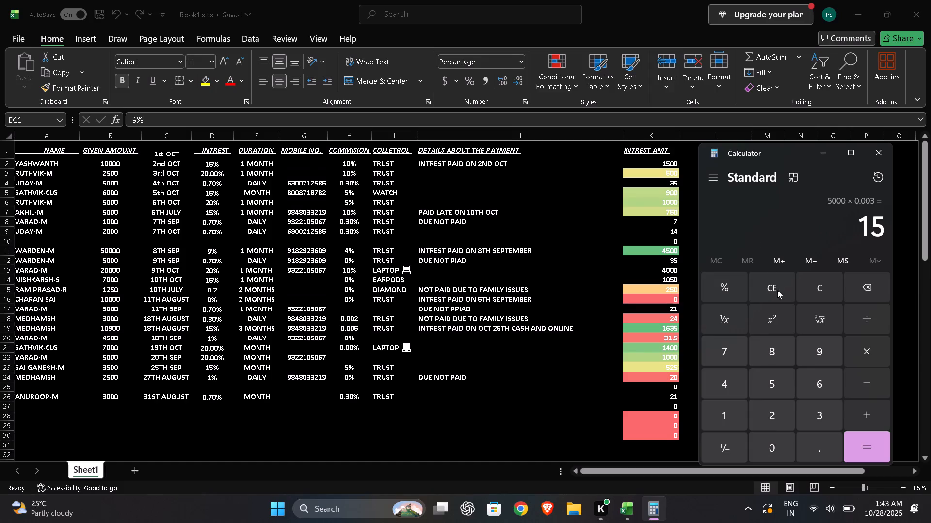
Multiply the result by 60, add 4000 to it, and close Calculator.
key("asterisk")
type("60")
key("Return")
type("+4000")
key("Return")
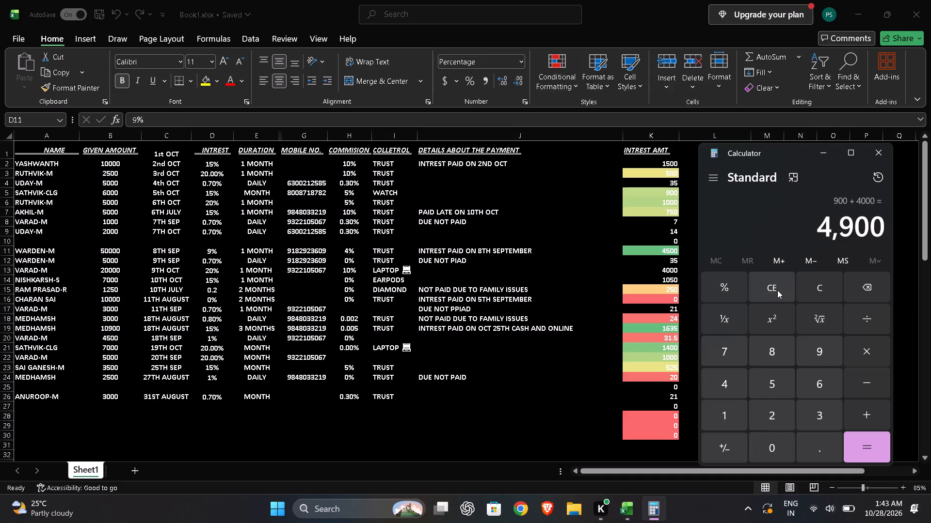
left_click(878, 158)
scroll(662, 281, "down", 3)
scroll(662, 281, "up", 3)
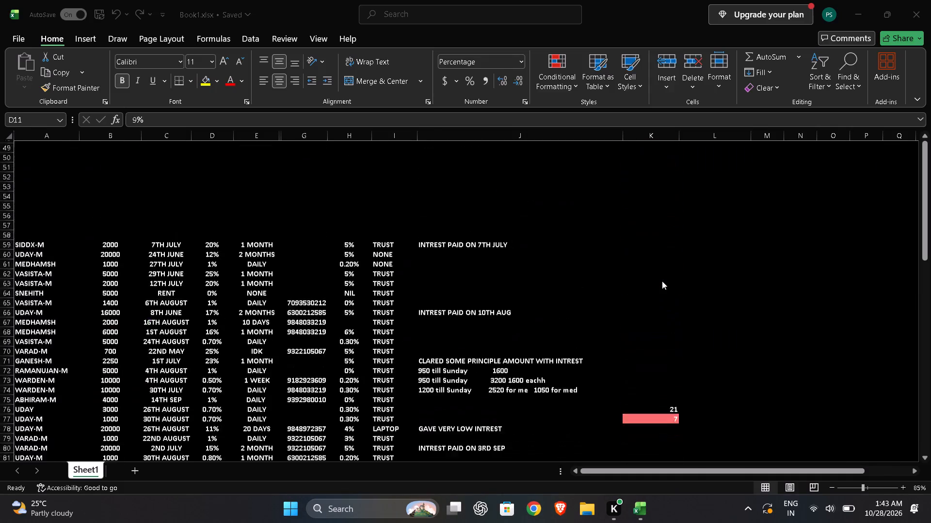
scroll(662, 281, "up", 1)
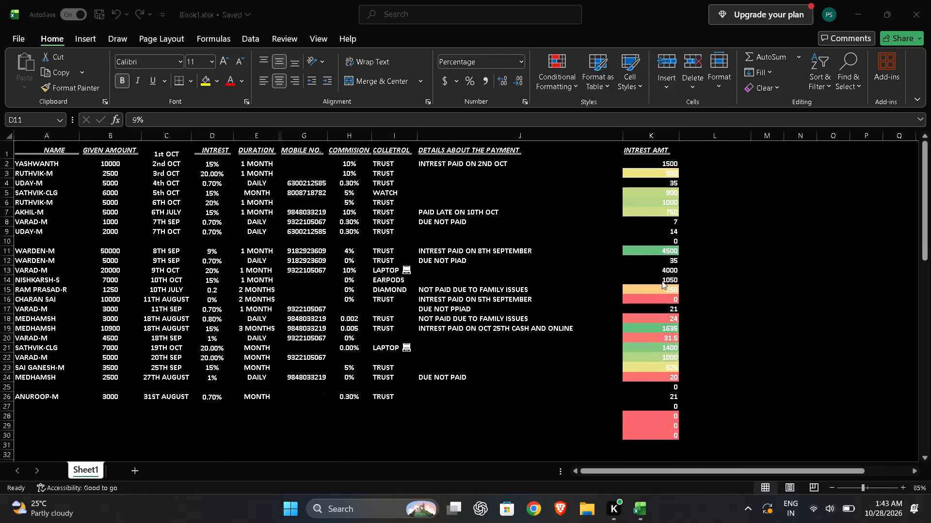
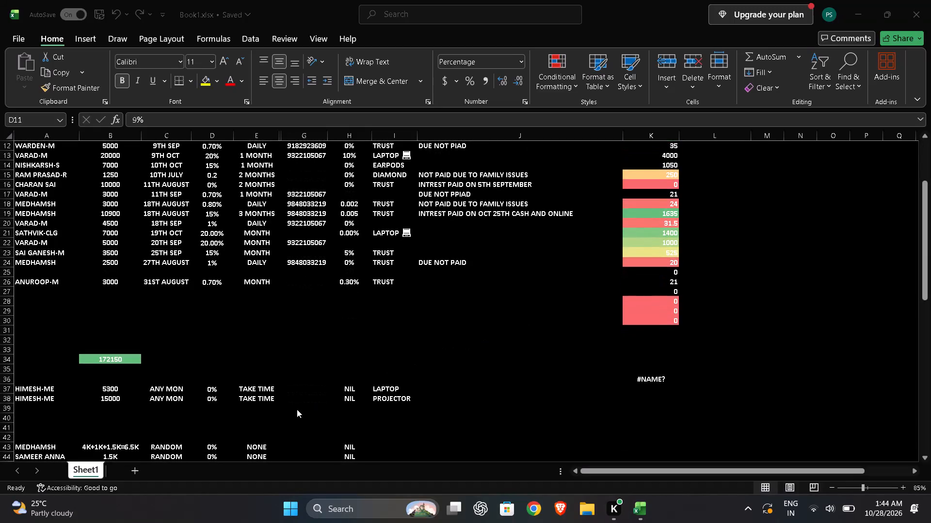
Add a record in row 39 with the name DAD and the amount 42500.
left_click(19, 412)
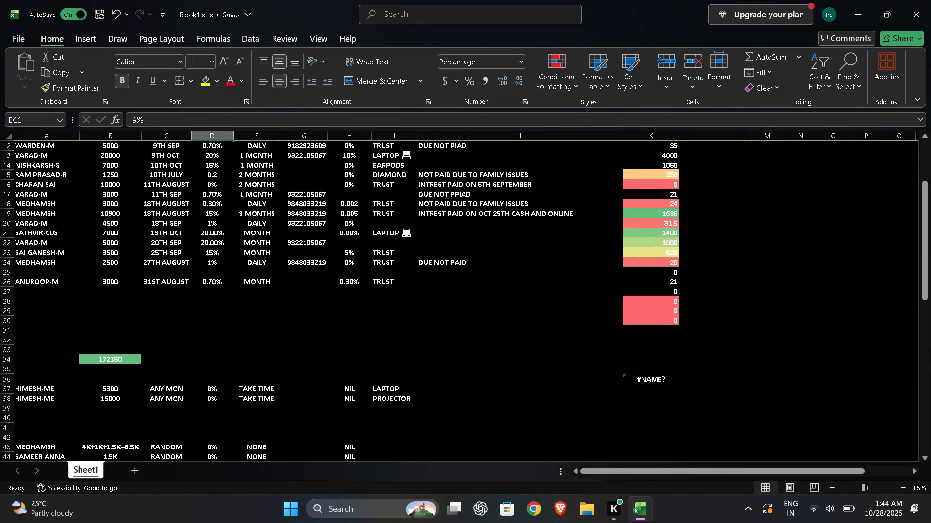
left_click(31, 407)
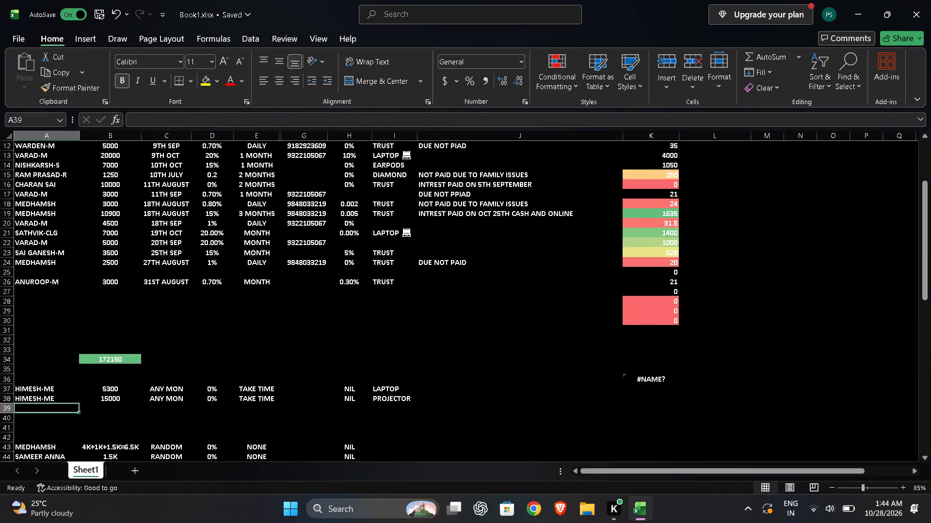
key("d")
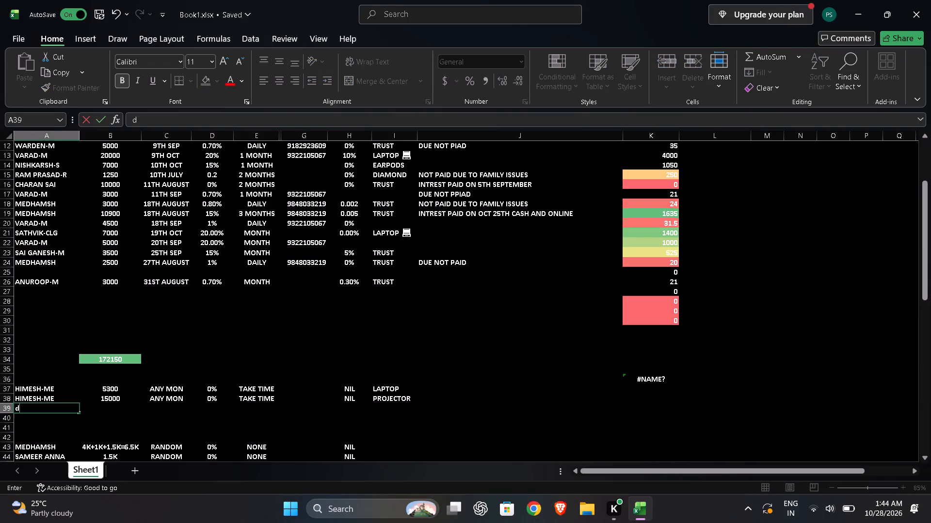
key("BackSpace")
type("DAD")
key("space")
type("WILL")
key("BackSpace")
key("BackSpace")
key("BackSpace")
key("BackSpace")
key("Right")
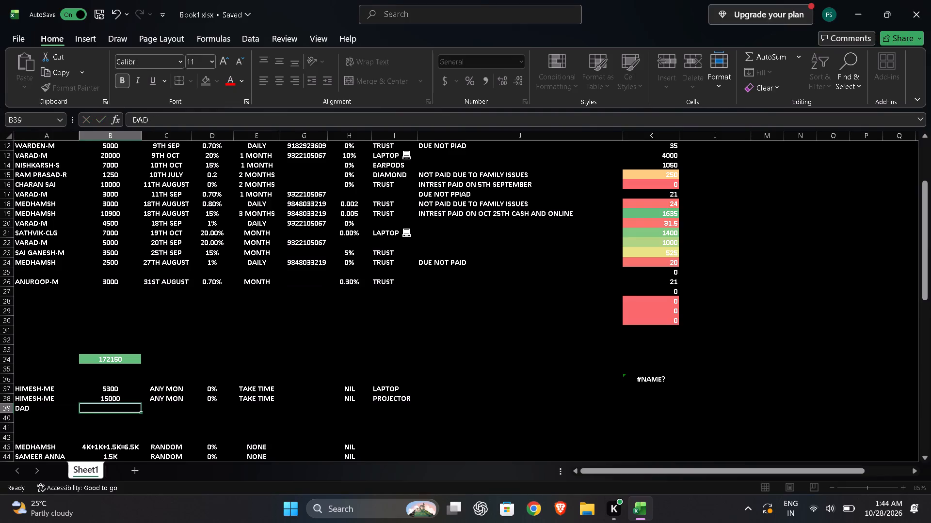
type("425")
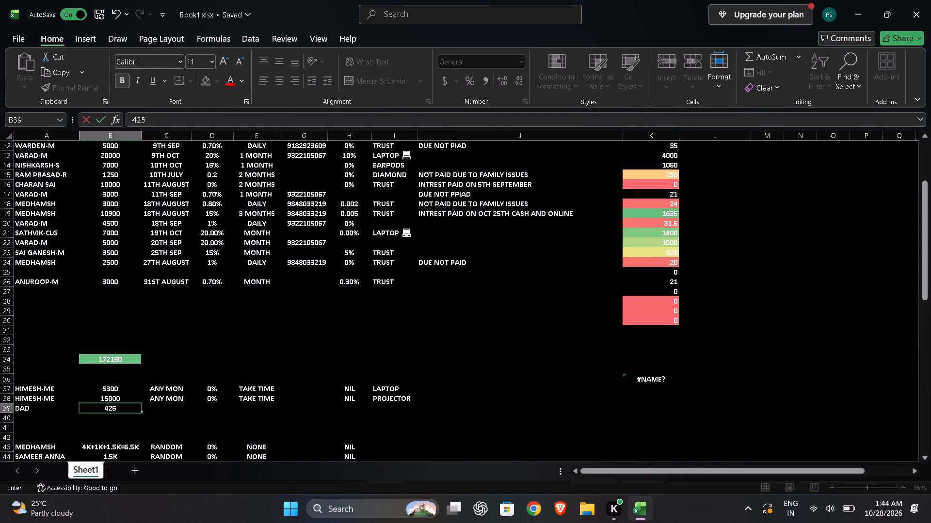
type("00")
key("Right")
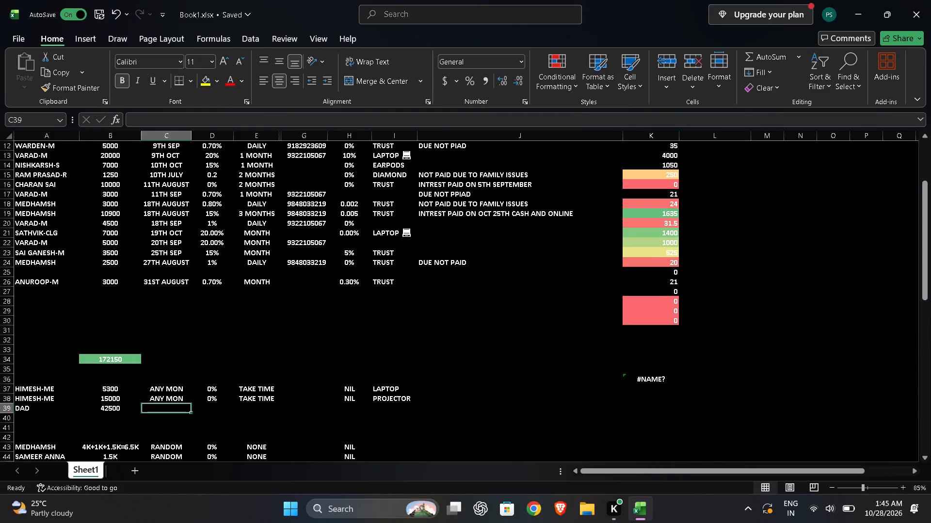
key("Right")
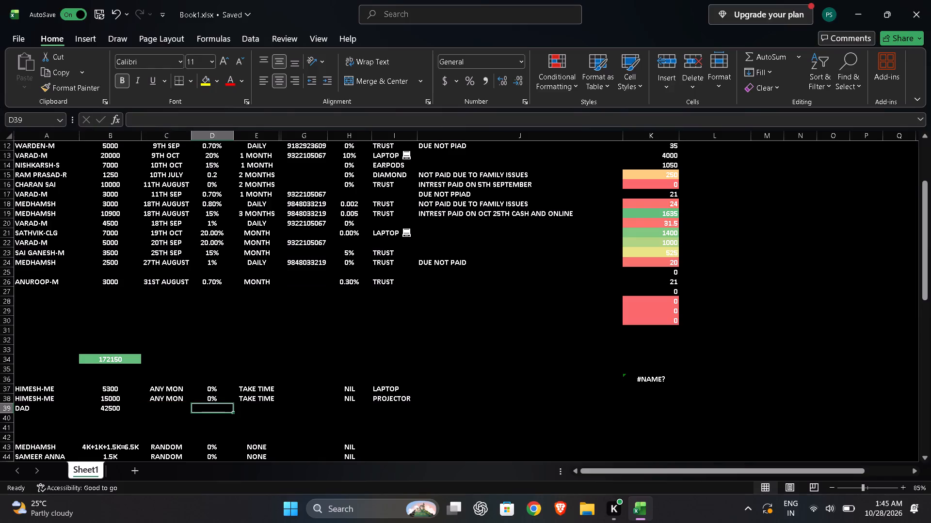
Add a record for Ram in row 40 with the amount 2200.
key("Down")
key("Left")
key("Left")
key("Left")
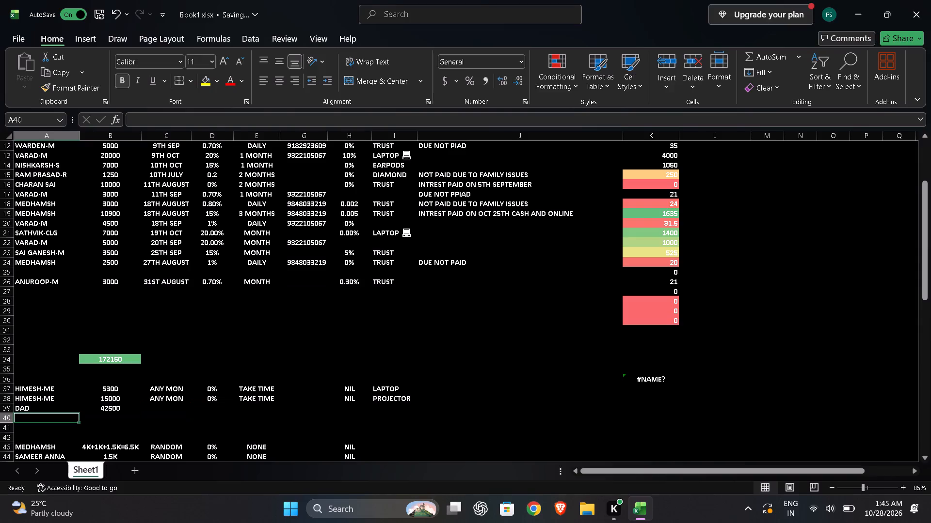
type("RAM")
key("space")
type("MOTU")
key("Right")
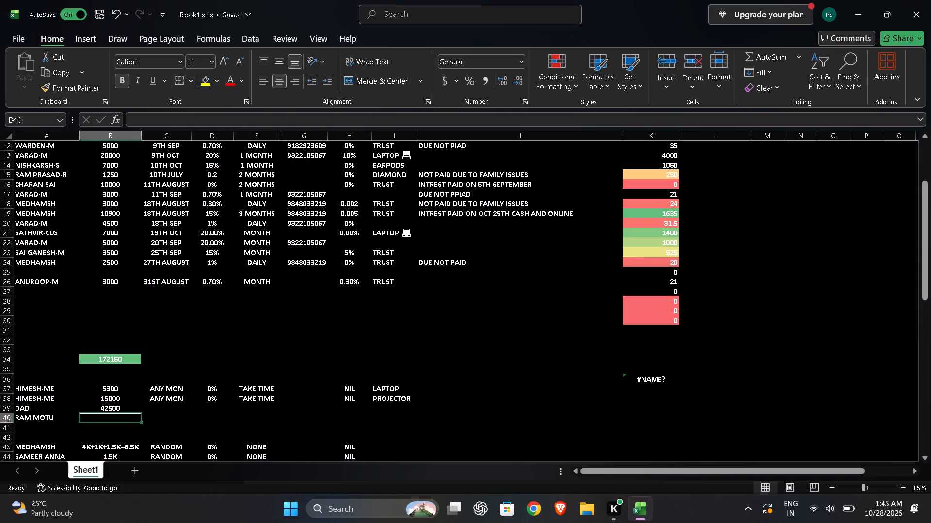
type("2200")
key("Right")
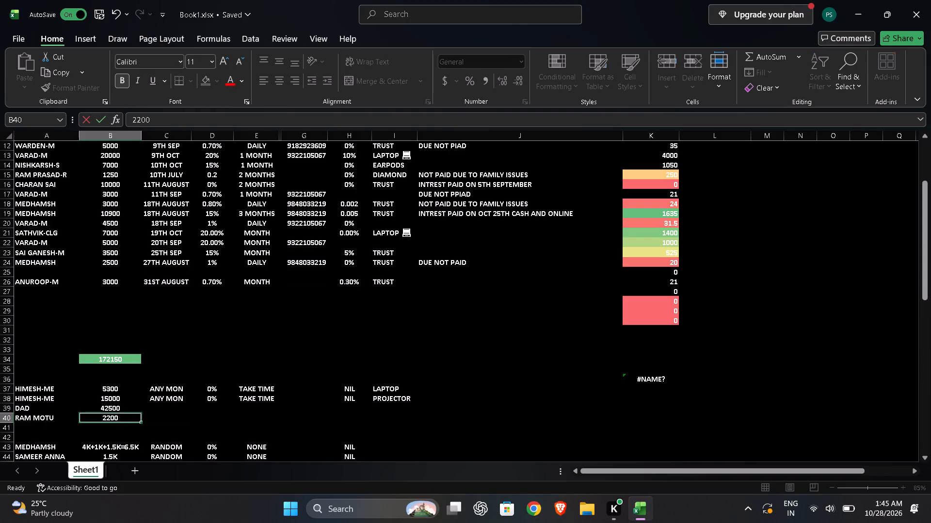
Add a record in row 41 with the name VAISHNAV and the amount 500.
key("Down")
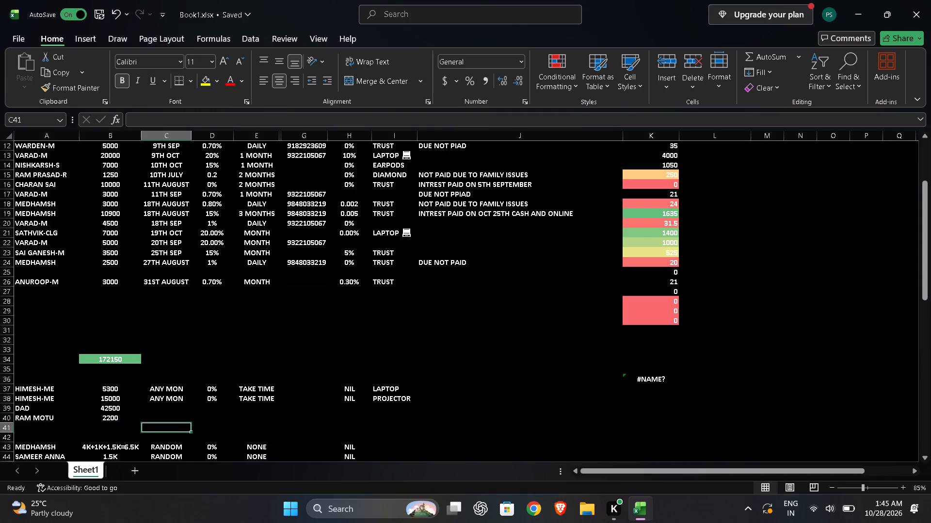
key("Left")
key("Left")
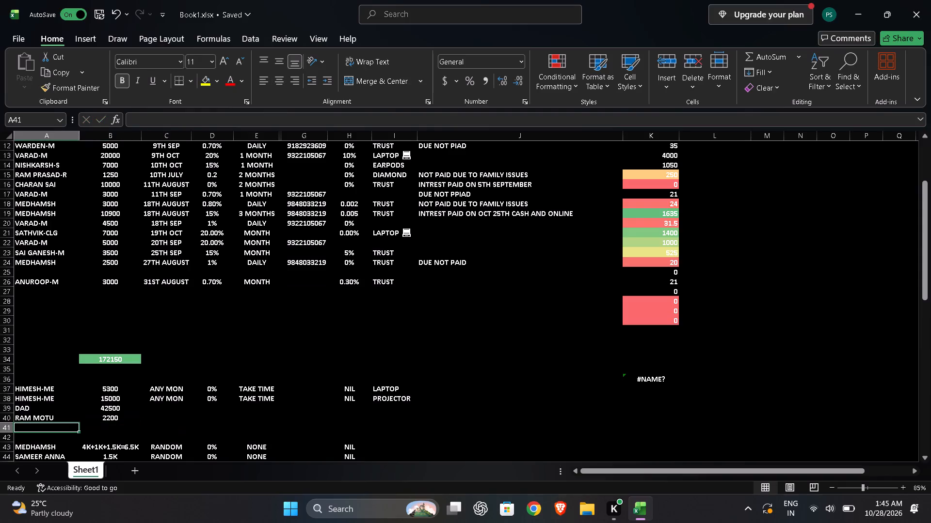
type("VAISHA")
key("v")
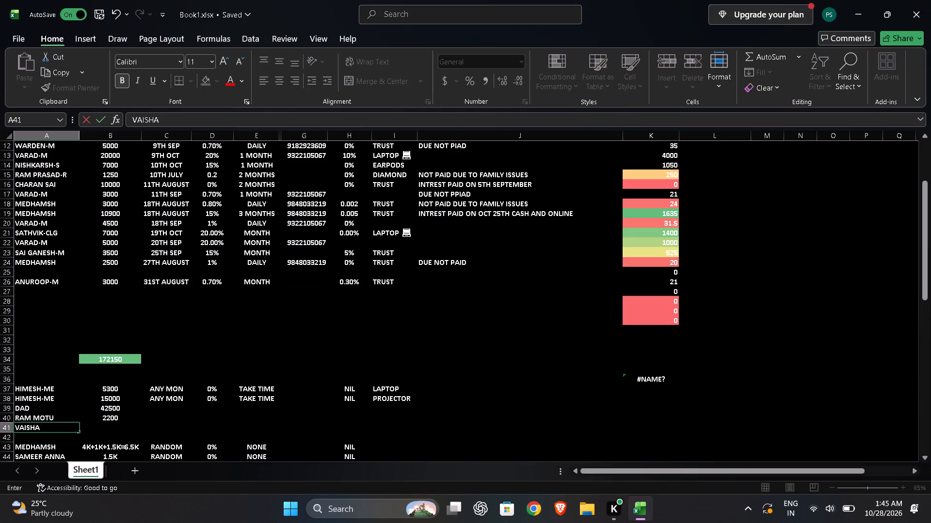
key("BackSpace")
key("BackSpace")
type("NAV")
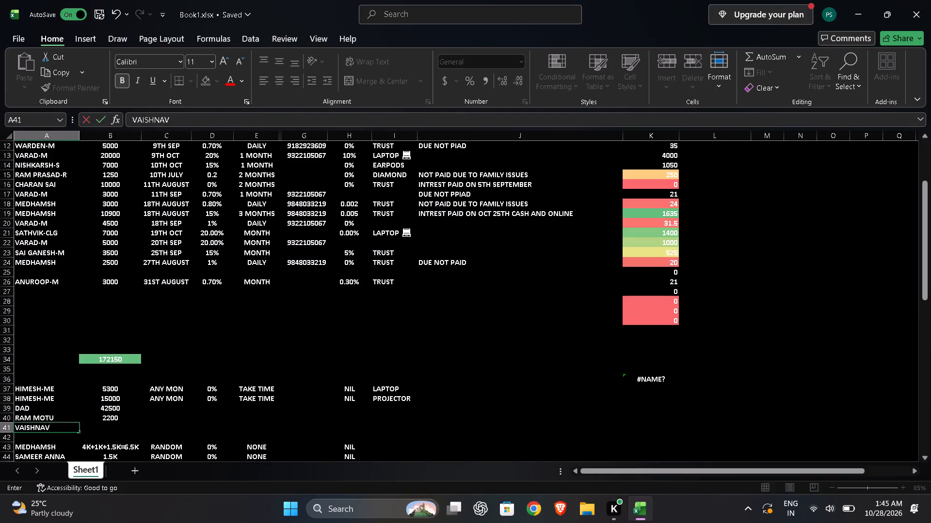
key("Right")
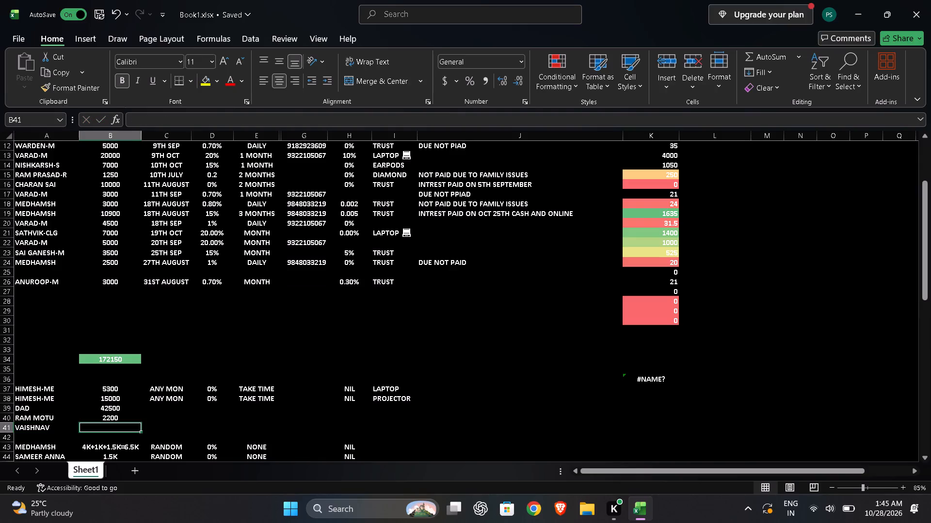
type("500")
key("Down")
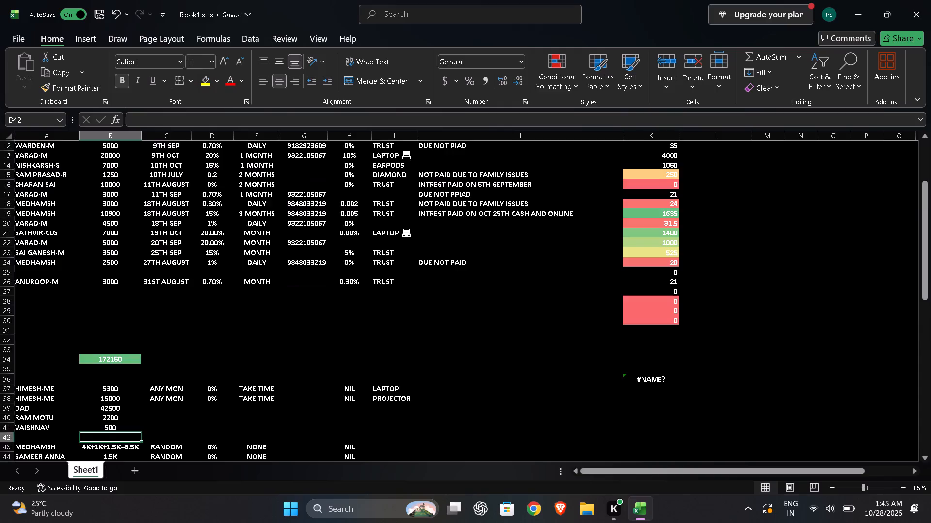
Move the block of records in rows 43 to 48 down so it starts at row 47.
scroll(43, 434, "down", 1)
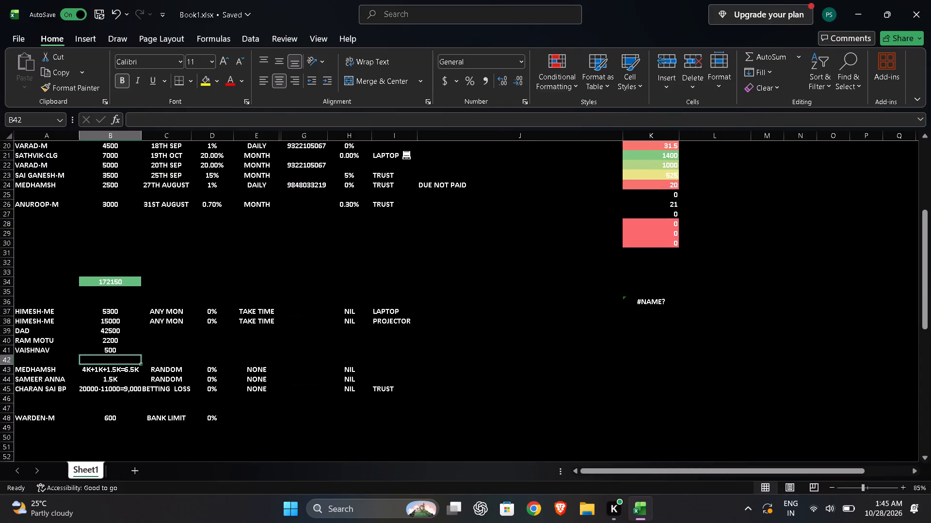
left_click_drag(9, 368, 16, 408)
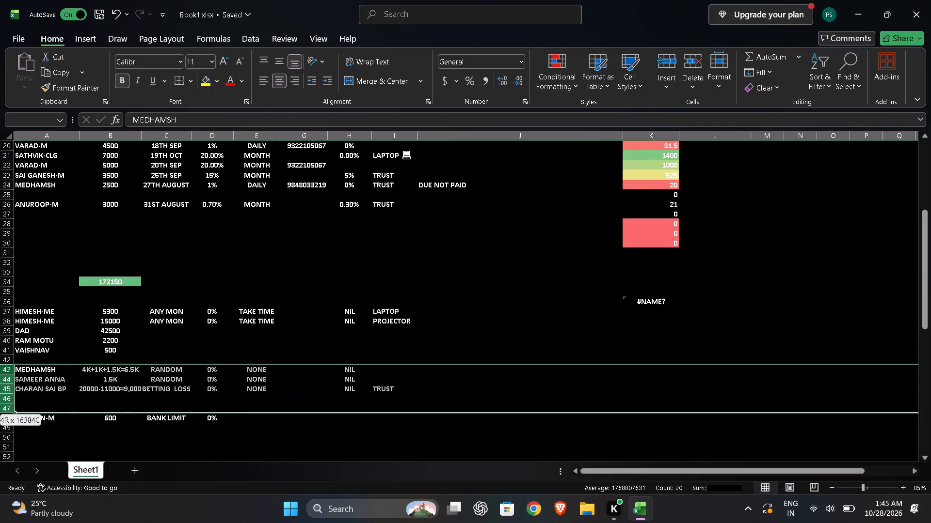
left_click_drag(16, 408, 16, 416)
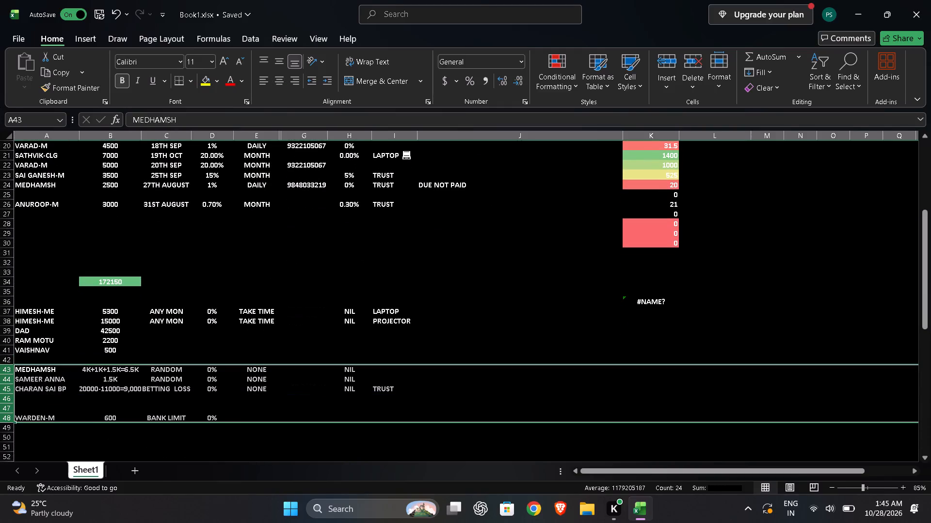
left_click_drag(80, 424, 86, 461)
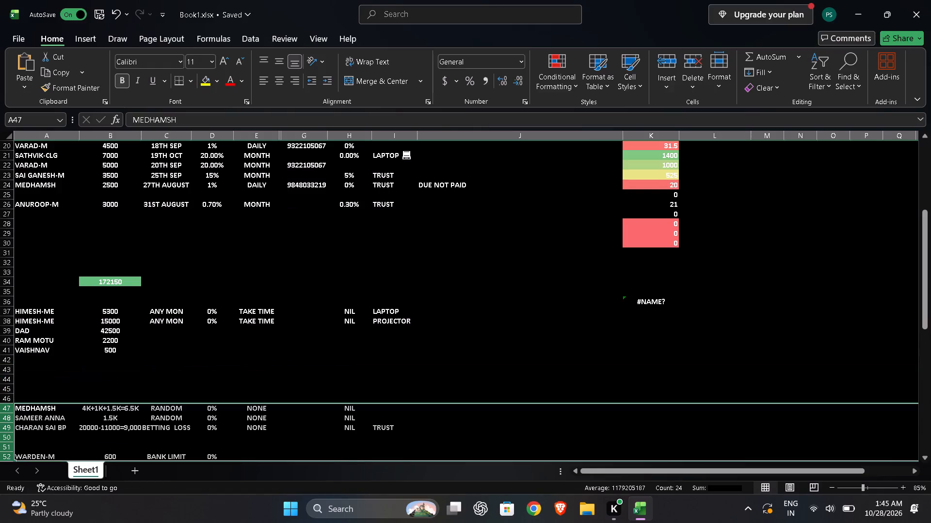
Add a record in row 42 with the name ANIRUDH and the amount 2000.
left_click(22, 359)
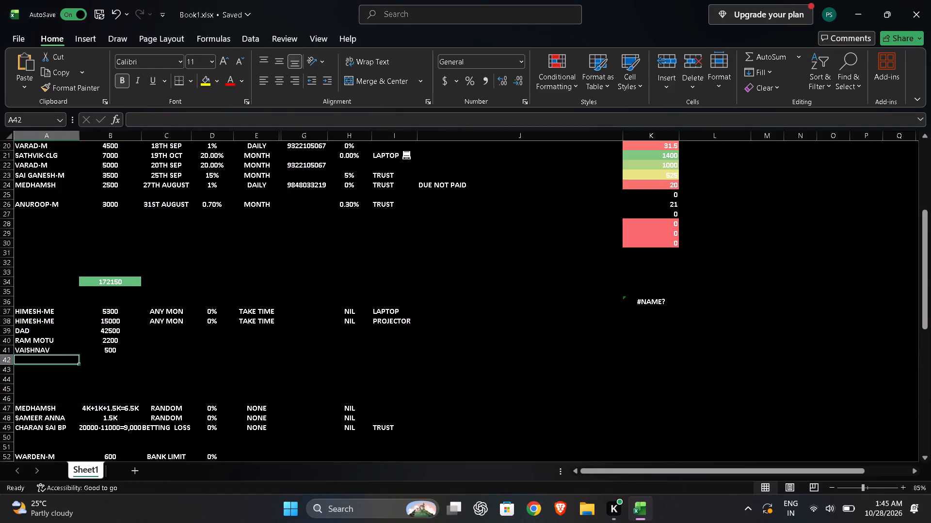
type("ANIRUDH")
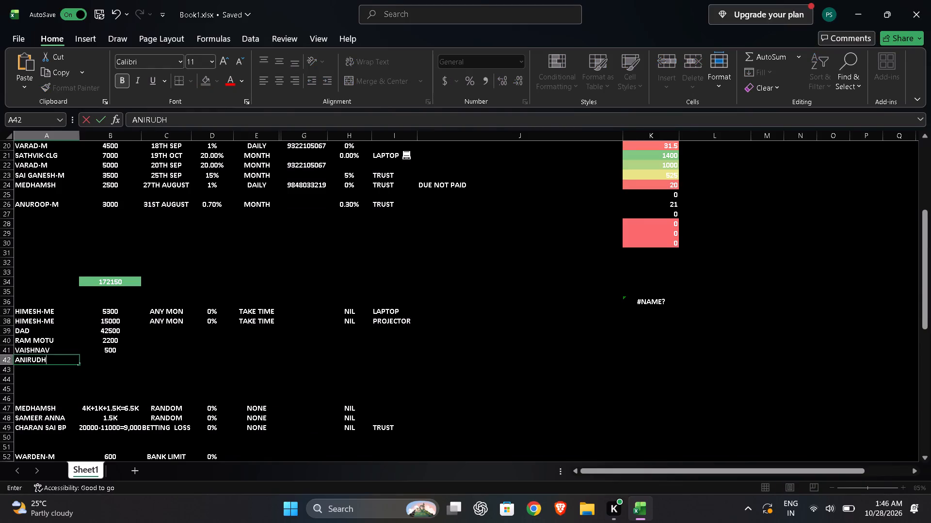
key("Right")
type("2000")
key("Down")
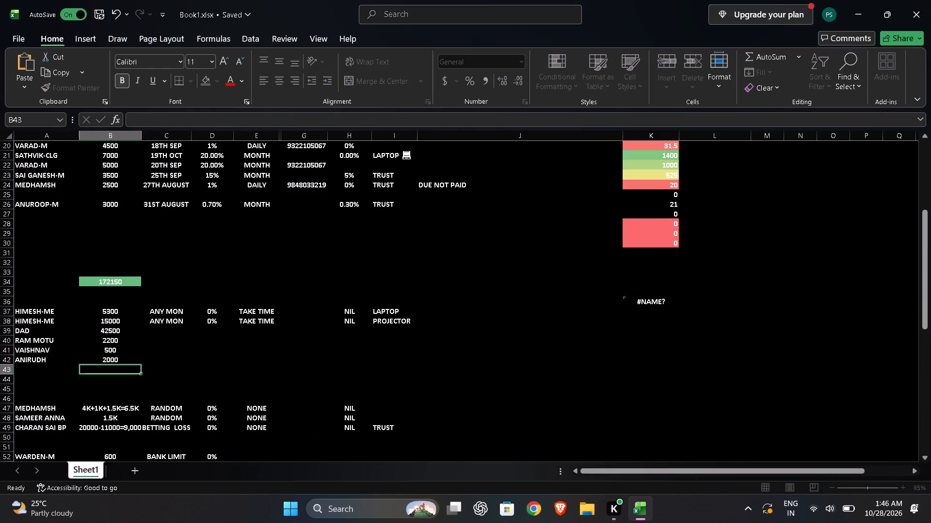
Add a record in row 43 with the name SNEHITH and the amount 8000.
key("Left")
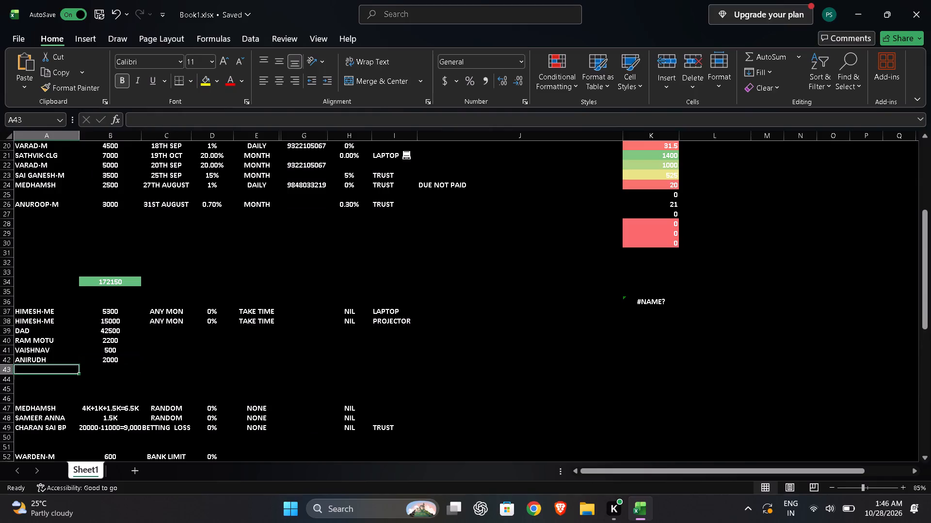
type("SNEHITH")
key("Right")
type("8000")
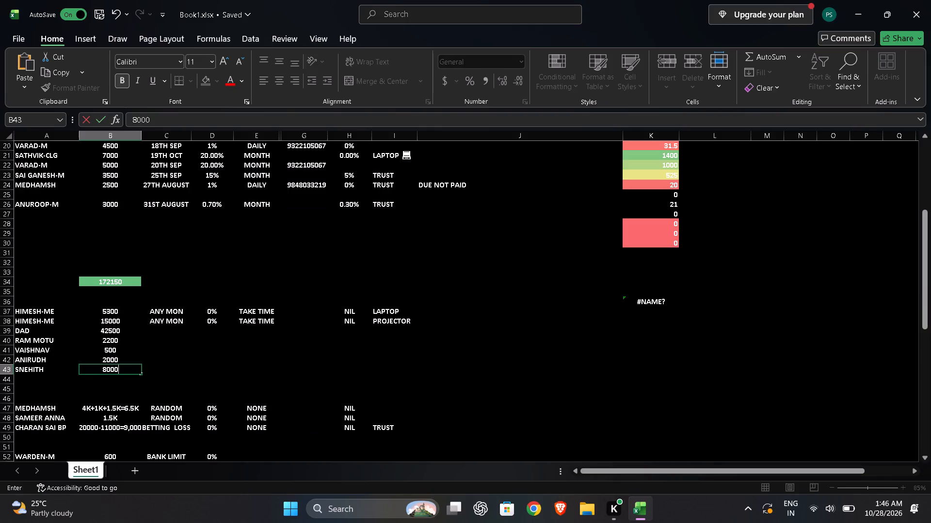
left_click(41, 382)
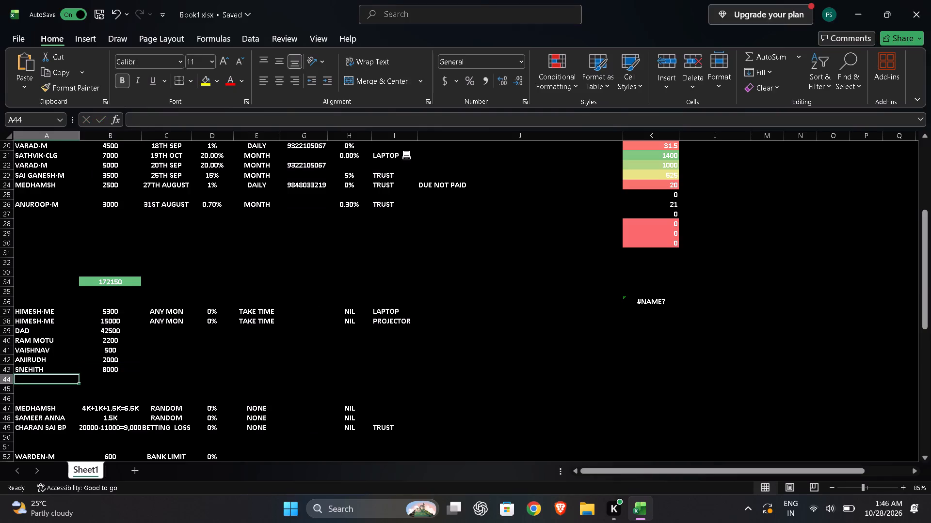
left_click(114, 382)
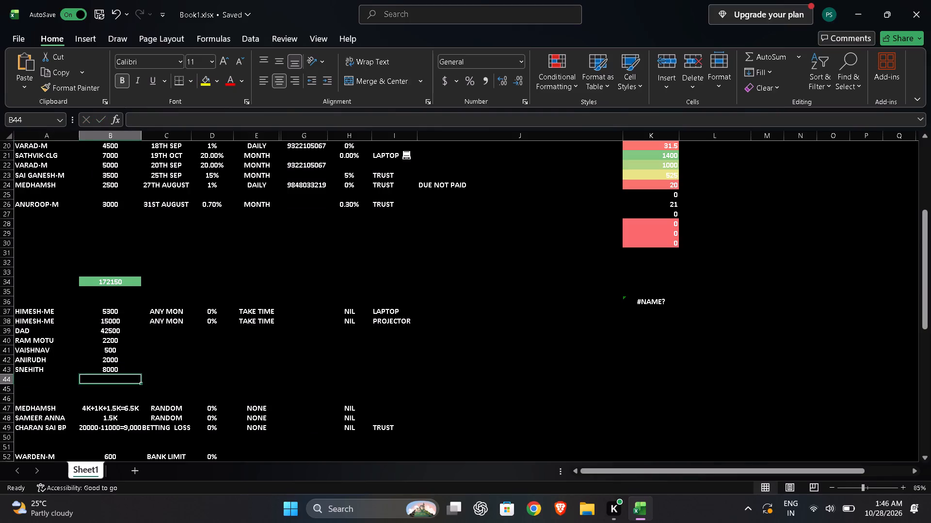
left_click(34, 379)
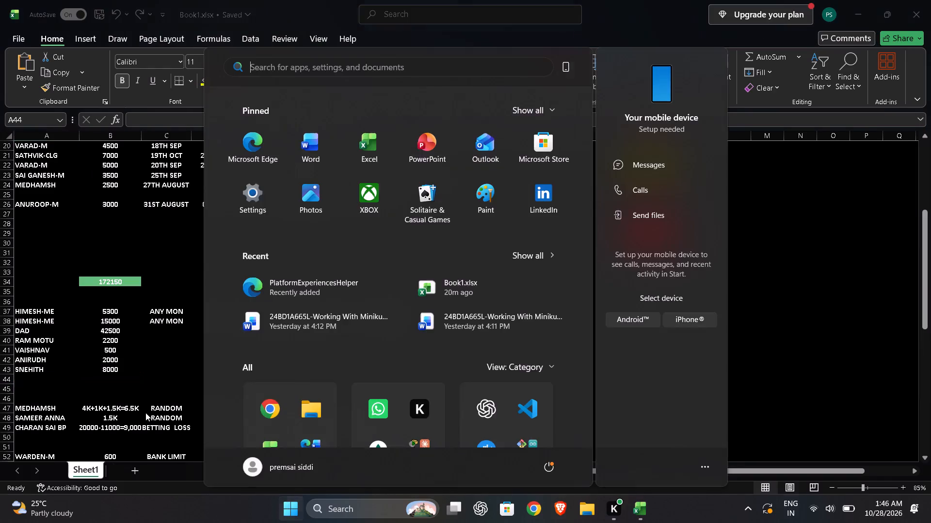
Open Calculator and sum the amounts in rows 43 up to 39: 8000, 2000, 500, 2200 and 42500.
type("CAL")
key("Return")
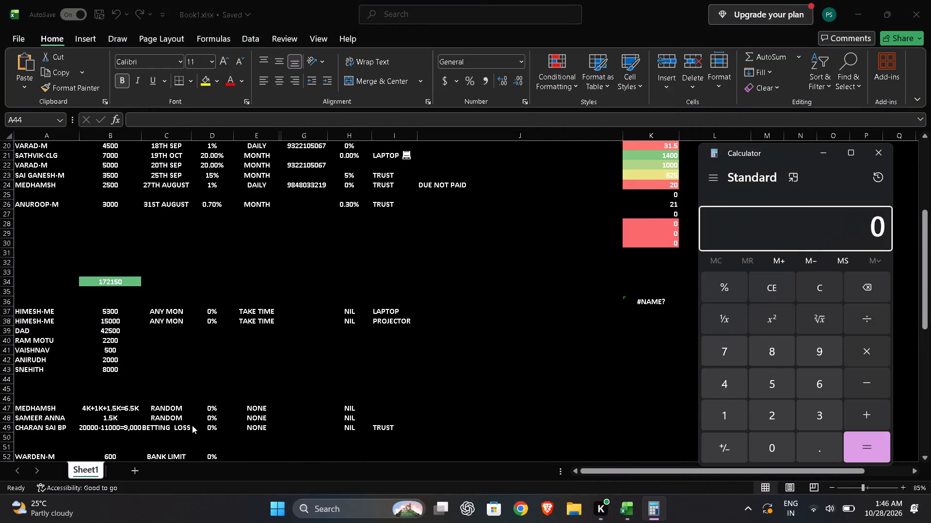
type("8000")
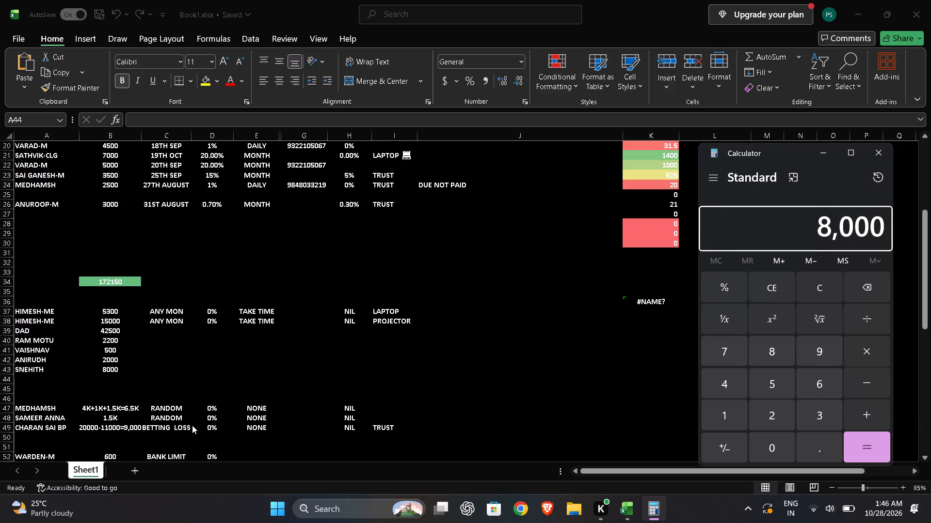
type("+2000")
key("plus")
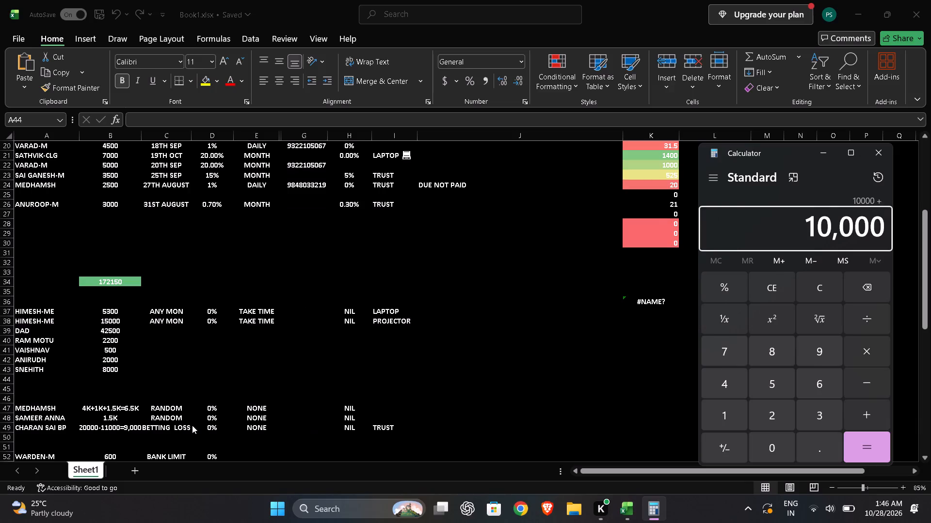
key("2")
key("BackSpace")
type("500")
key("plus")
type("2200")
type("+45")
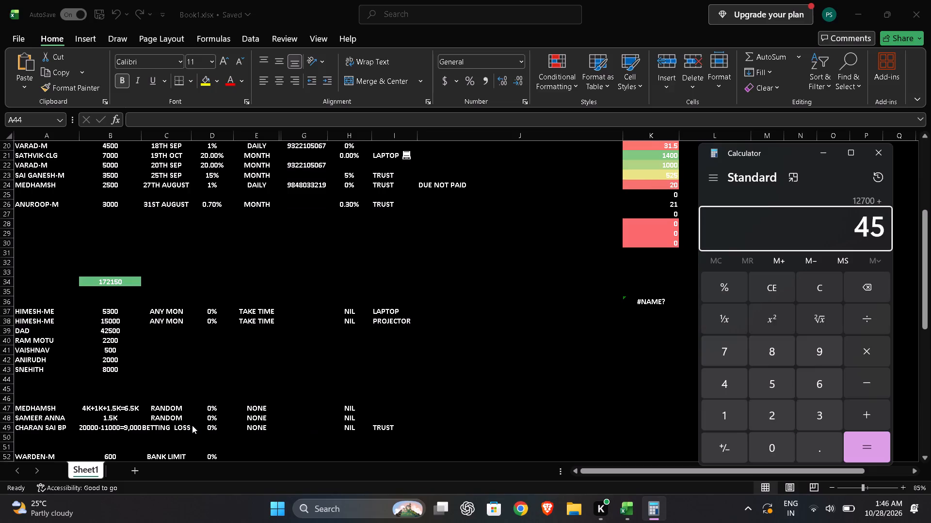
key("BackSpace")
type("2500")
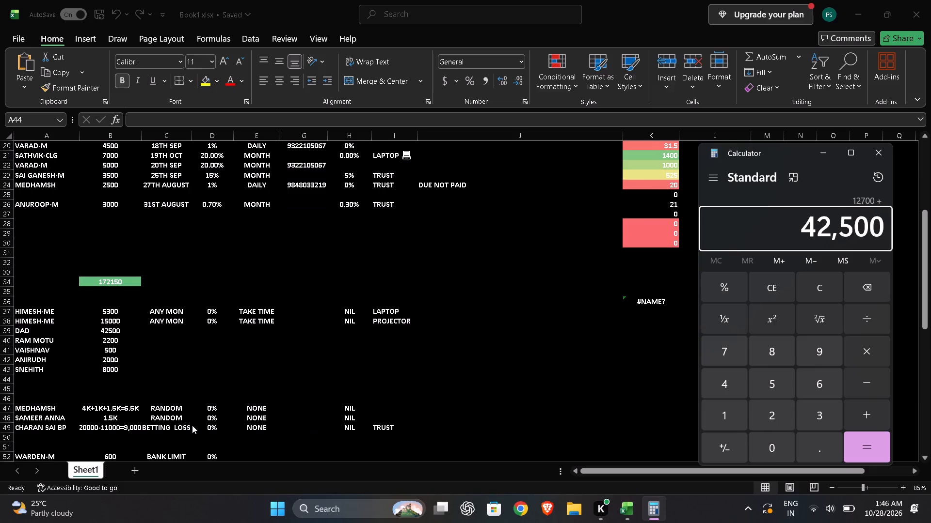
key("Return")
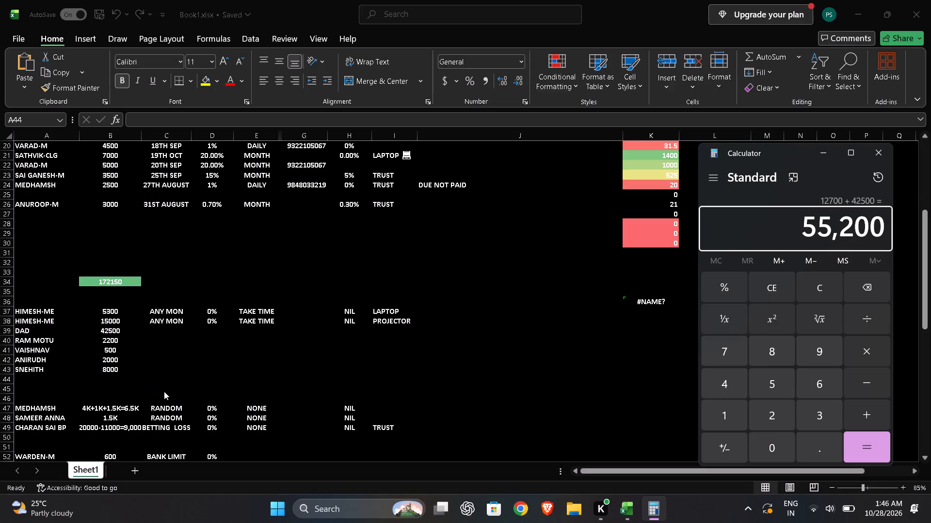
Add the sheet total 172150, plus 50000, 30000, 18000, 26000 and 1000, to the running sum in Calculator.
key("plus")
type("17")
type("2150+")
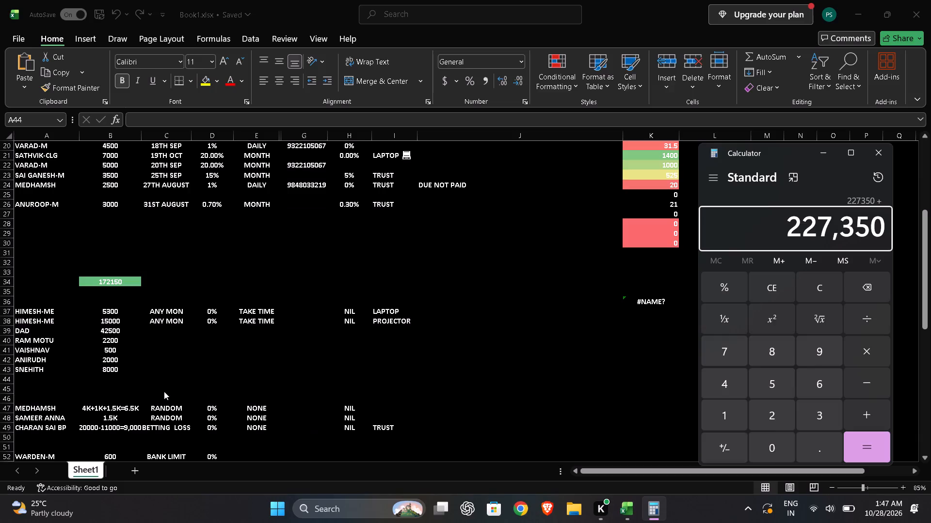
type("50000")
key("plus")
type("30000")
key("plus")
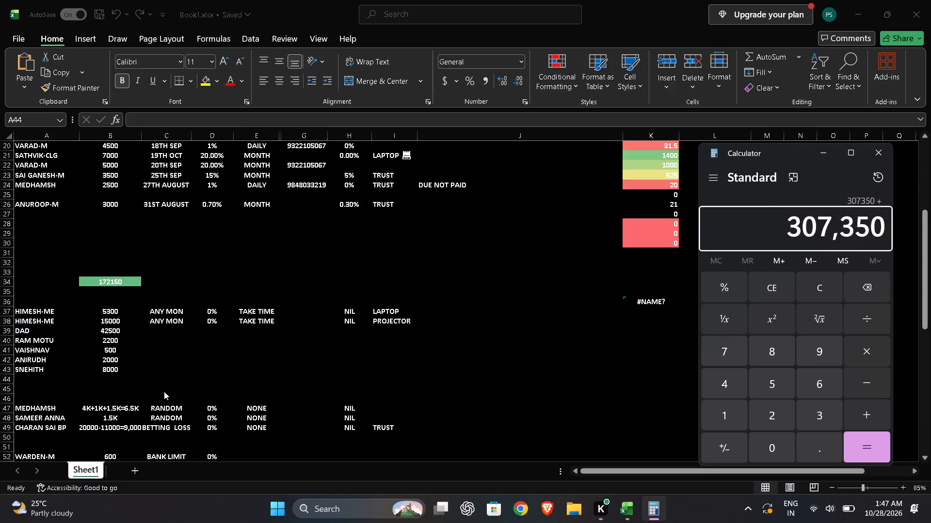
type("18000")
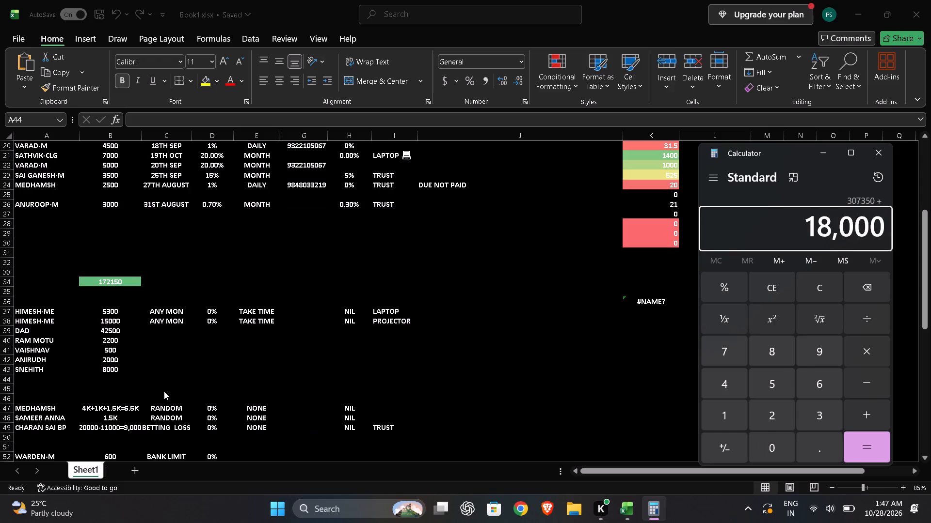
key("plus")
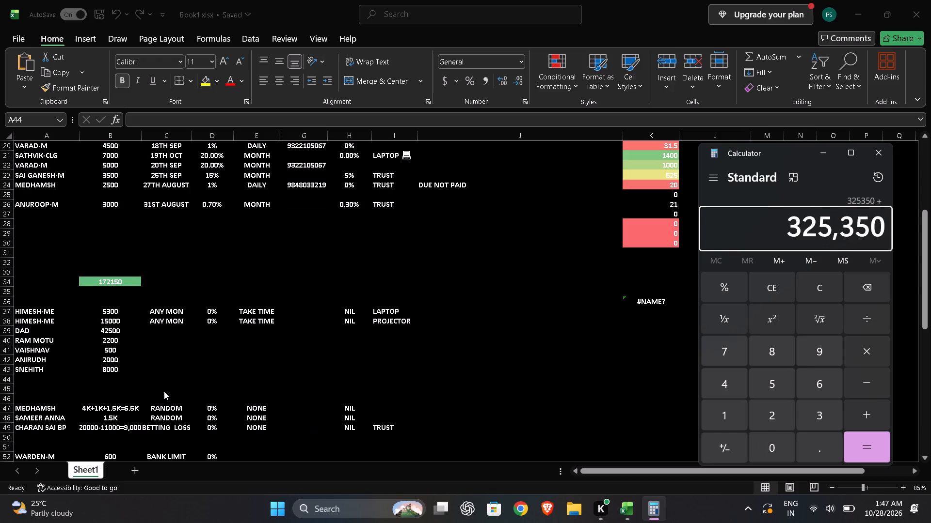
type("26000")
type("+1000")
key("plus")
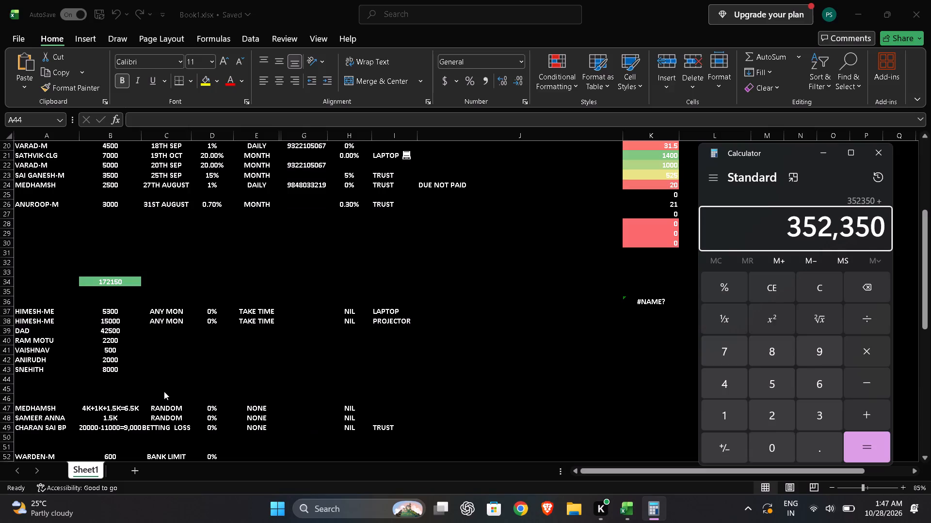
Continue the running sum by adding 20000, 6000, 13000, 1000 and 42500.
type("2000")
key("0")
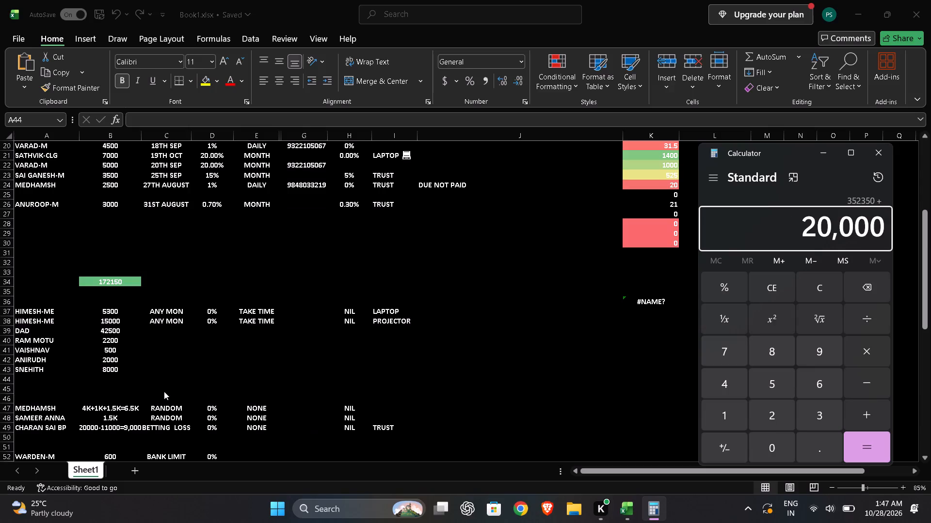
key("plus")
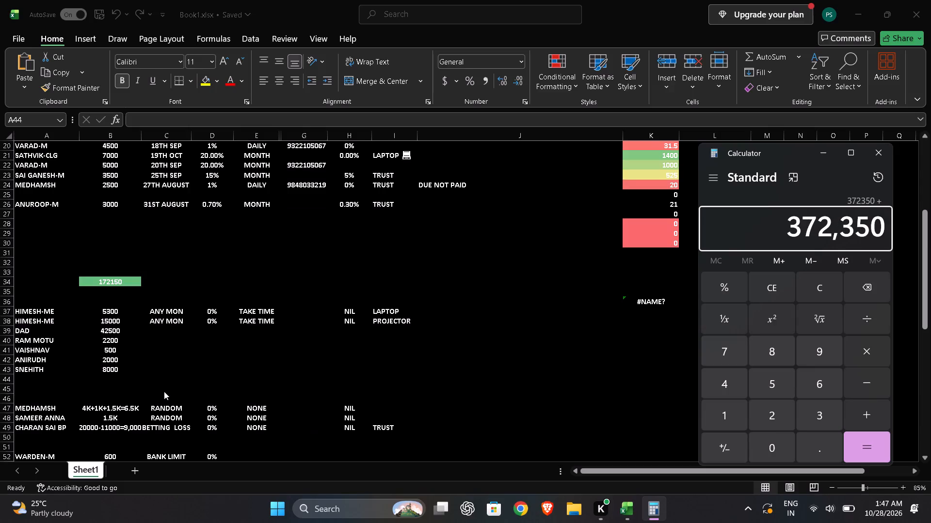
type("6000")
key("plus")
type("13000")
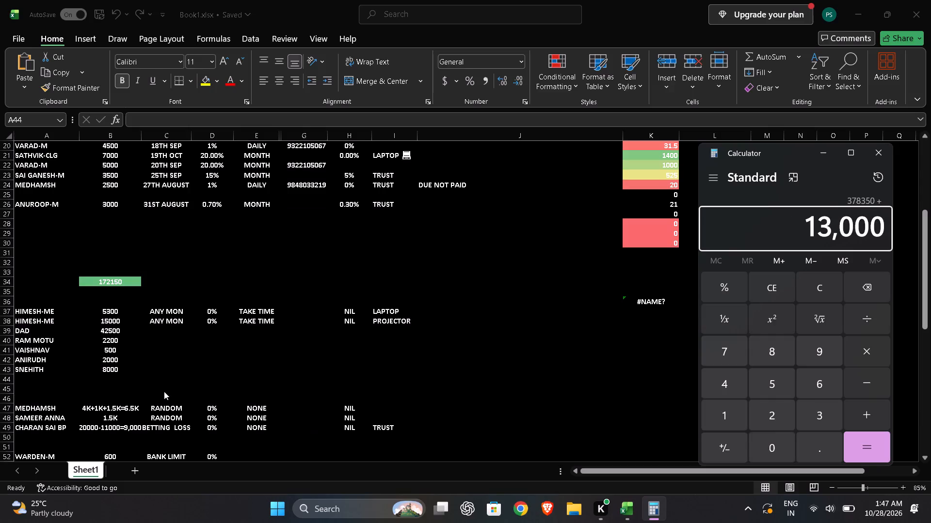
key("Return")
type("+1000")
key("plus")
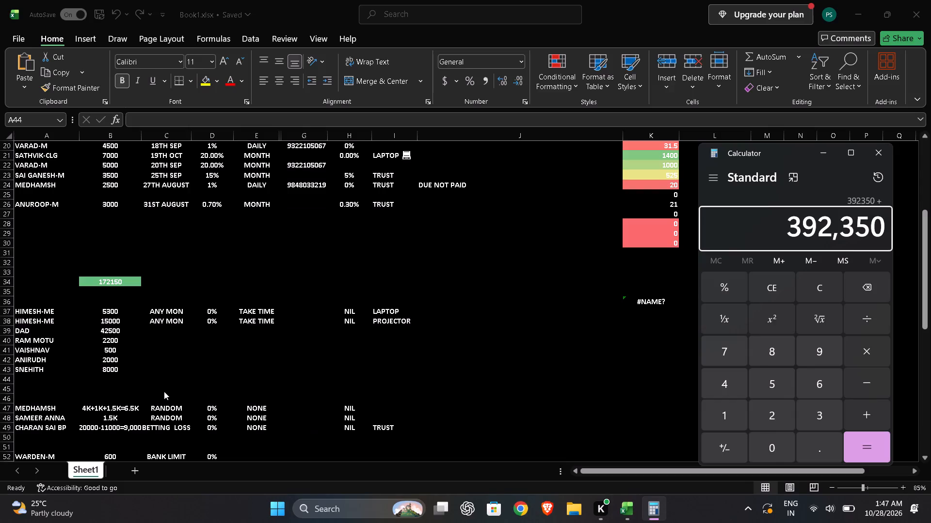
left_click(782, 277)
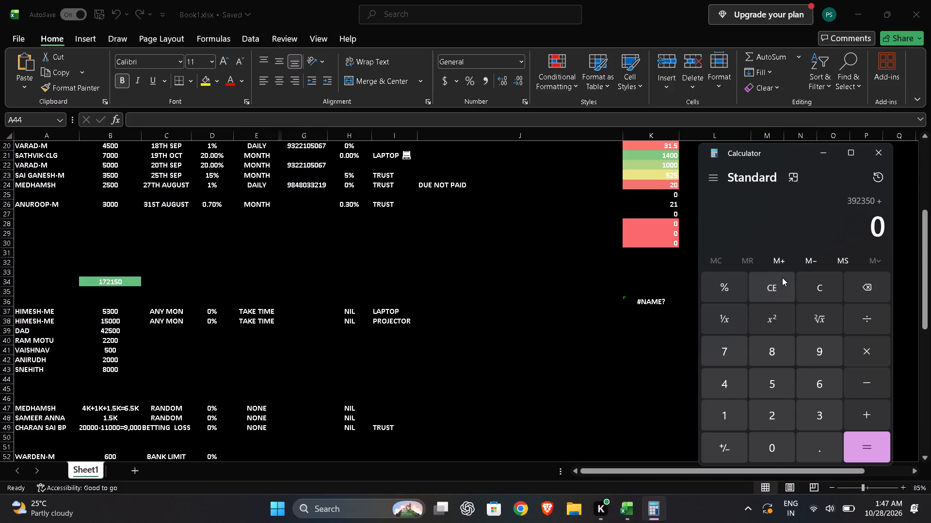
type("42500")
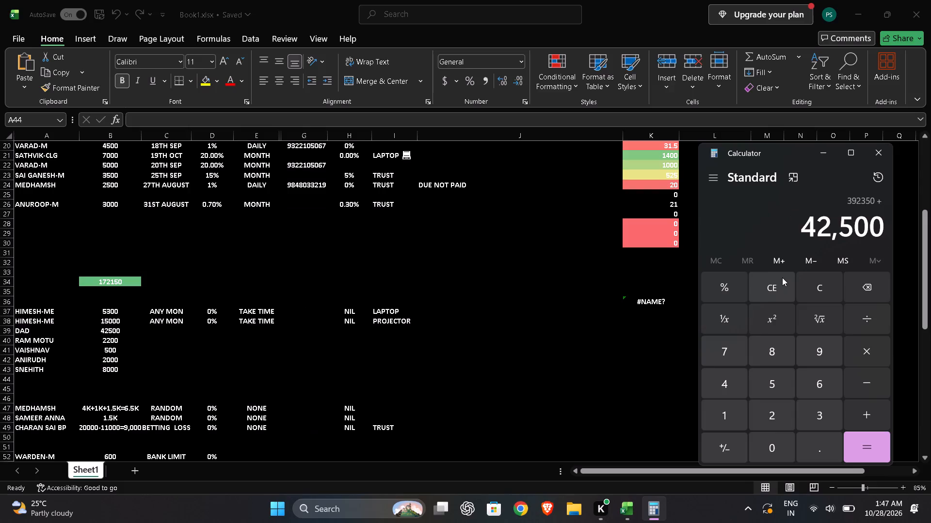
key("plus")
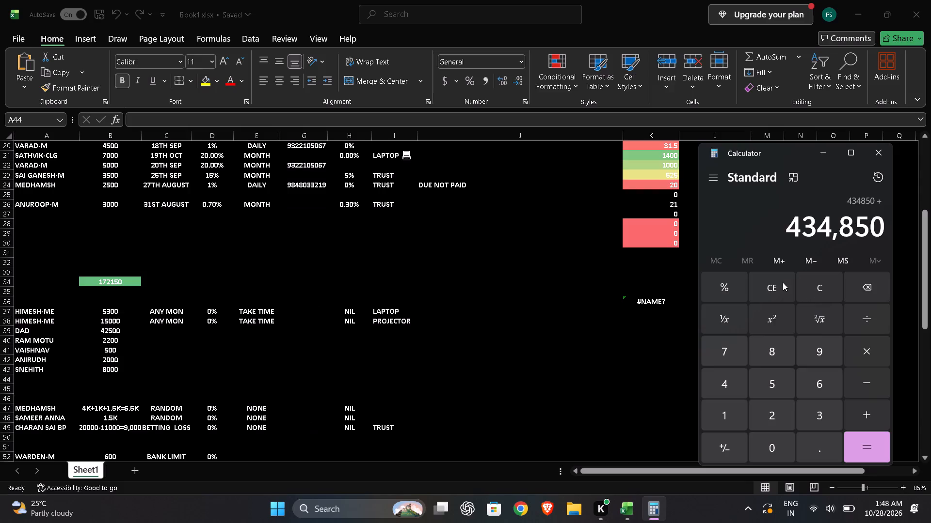
Clear the calculation and start a new sum with 42500 plus 18000.
left_click(834, 289)
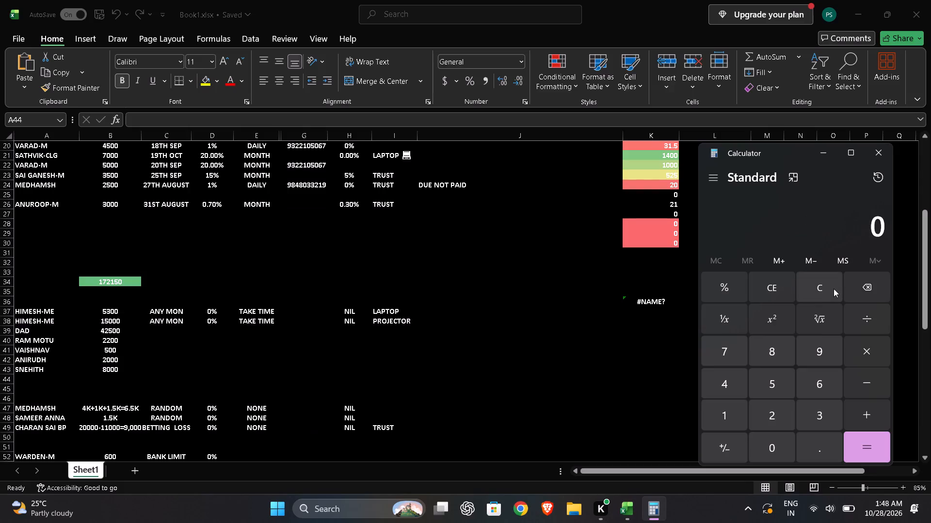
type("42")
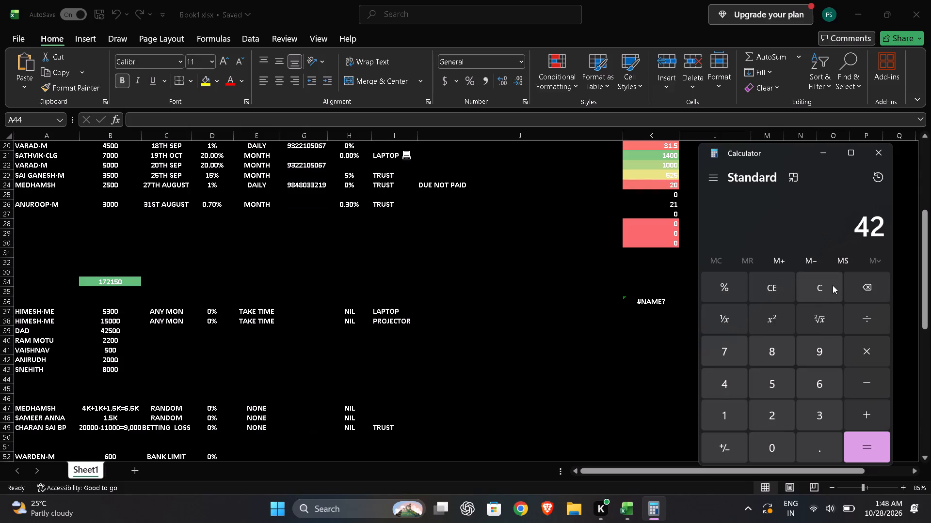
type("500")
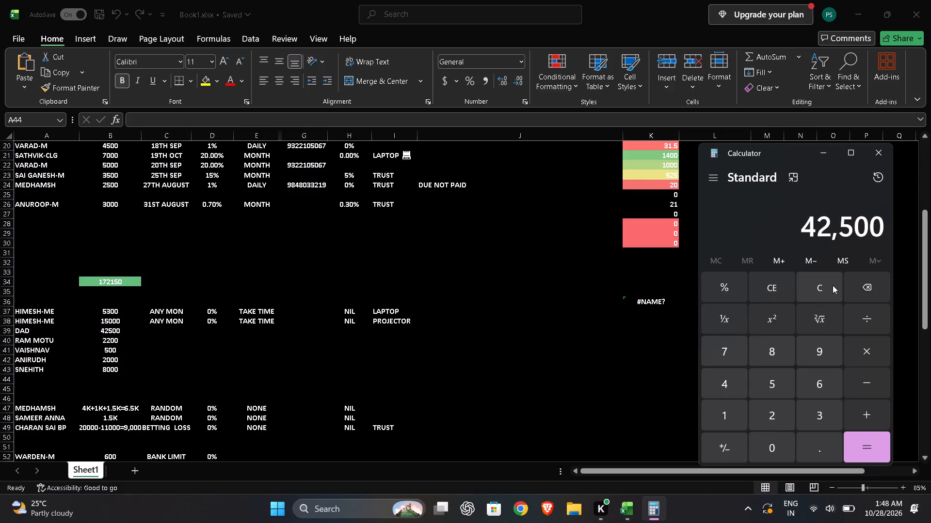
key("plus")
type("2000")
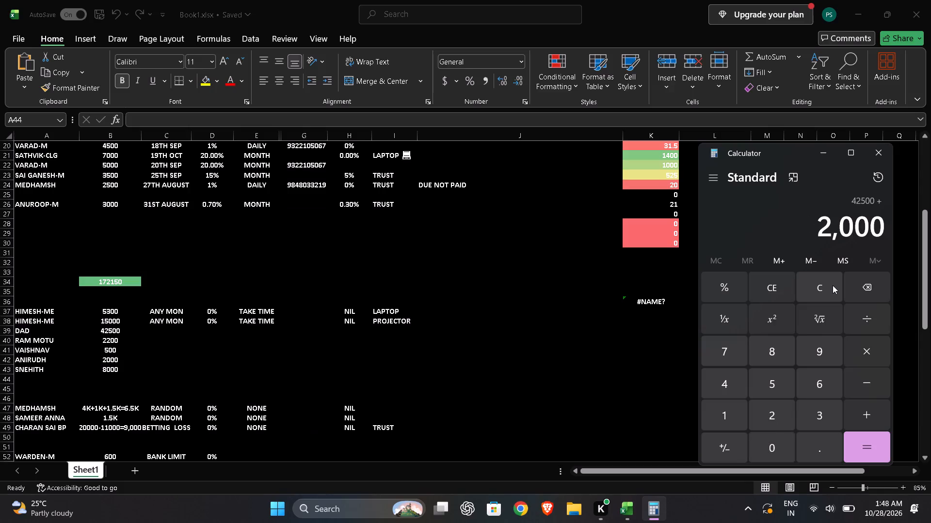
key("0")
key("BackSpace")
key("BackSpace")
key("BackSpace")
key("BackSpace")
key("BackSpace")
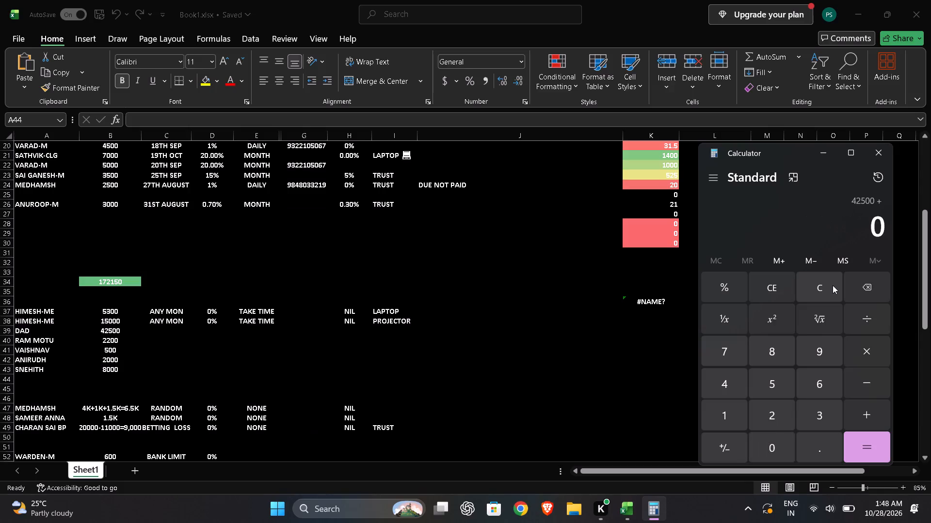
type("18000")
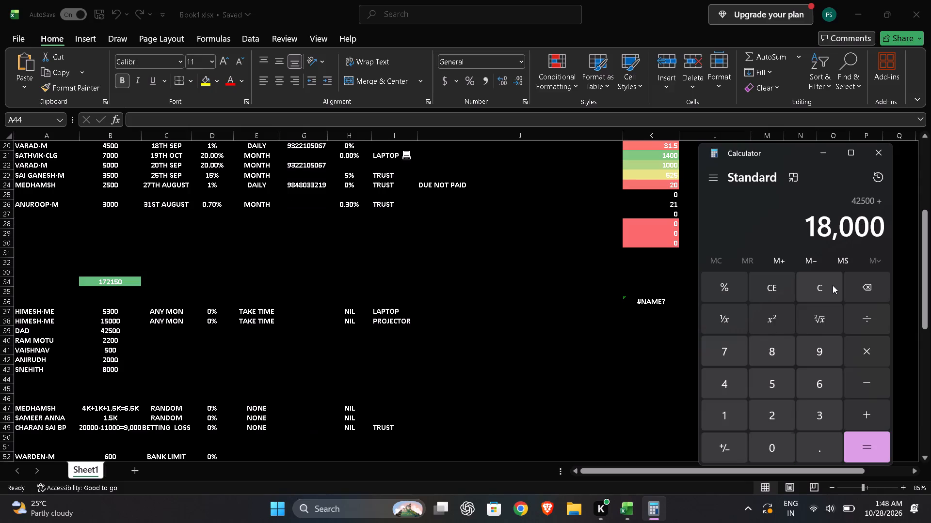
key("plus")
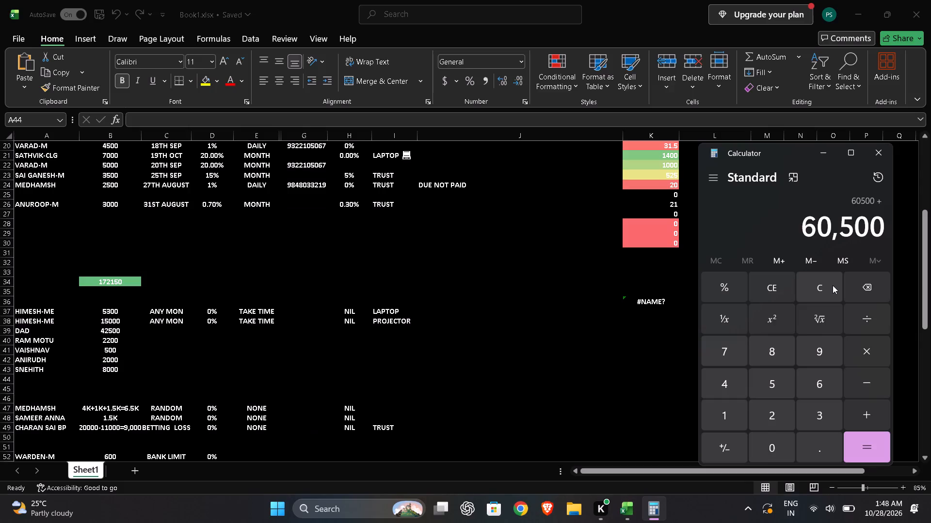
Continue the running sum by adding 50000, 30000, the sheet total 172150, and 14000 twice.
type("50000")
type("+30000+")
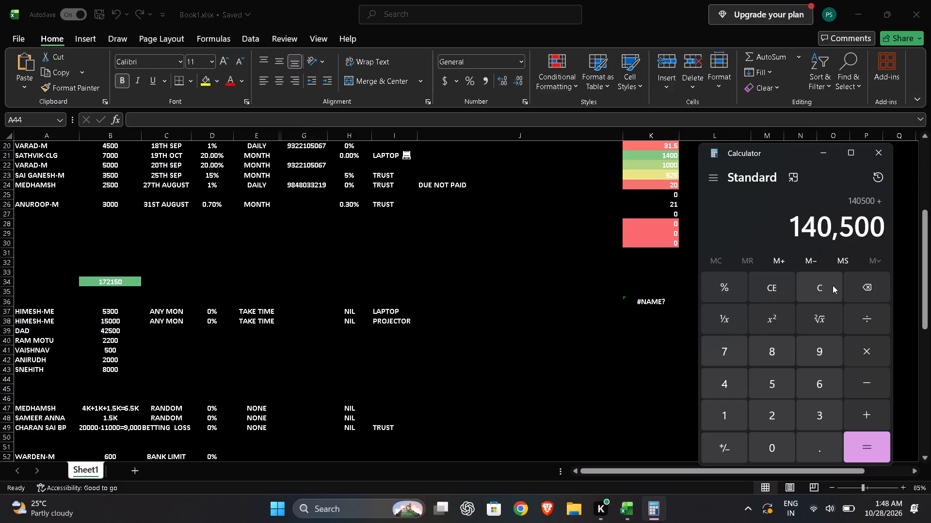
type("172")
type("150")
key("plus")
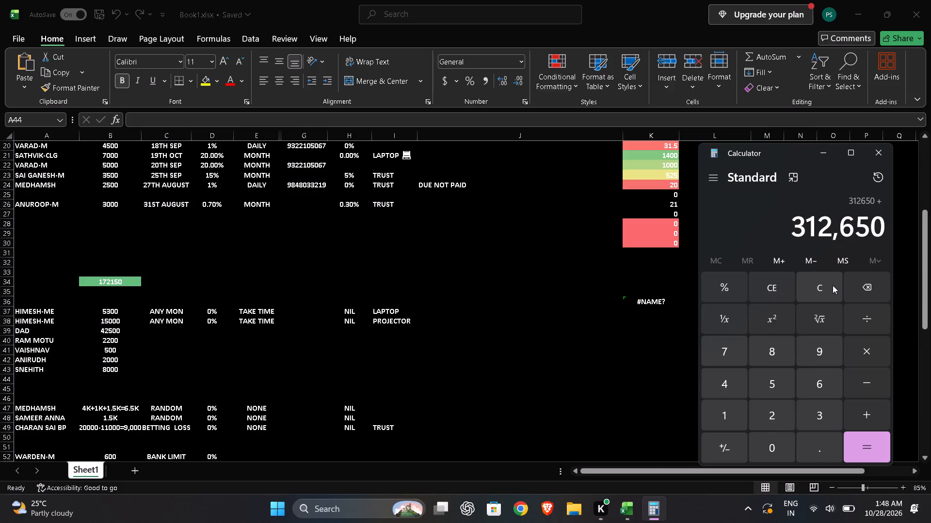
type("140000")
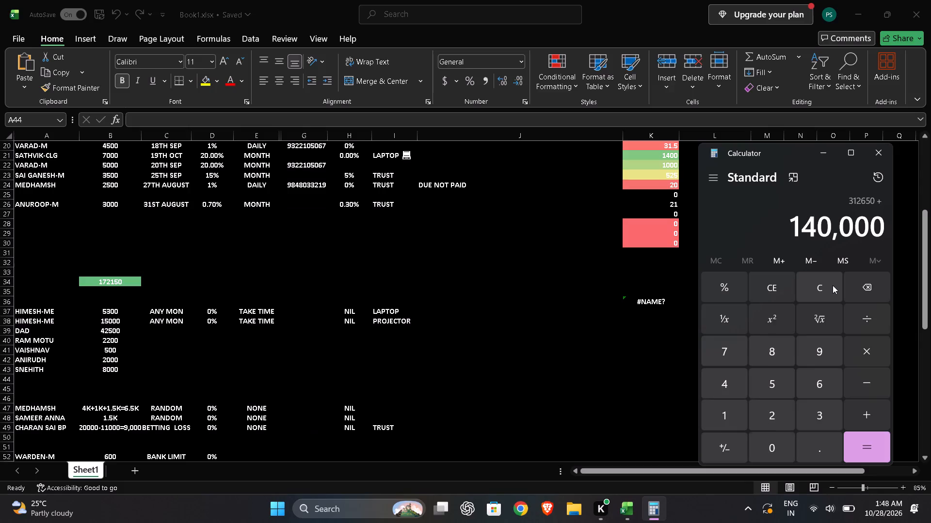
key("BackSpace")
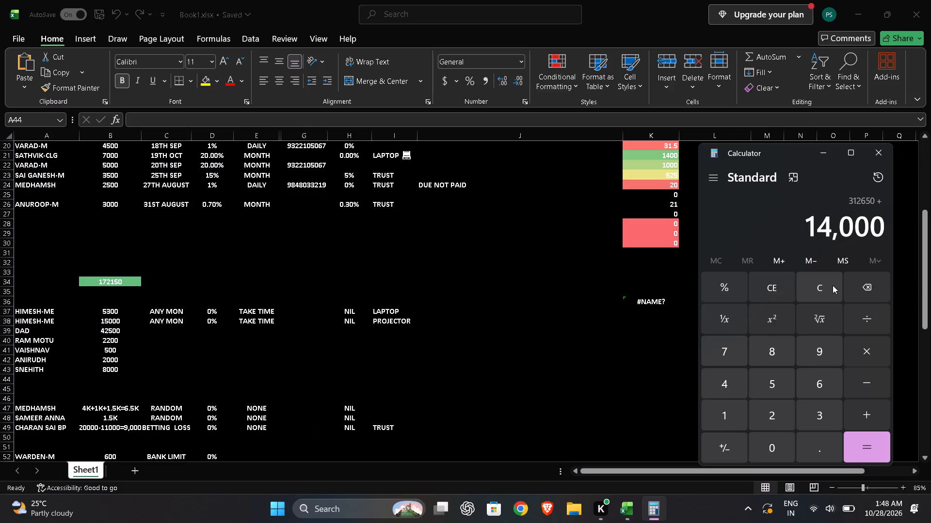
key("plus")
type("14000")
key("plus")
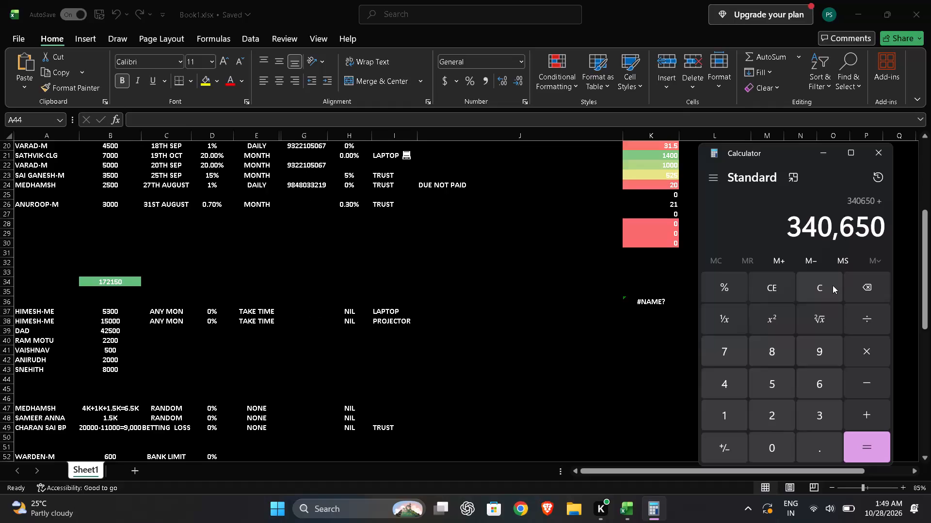
Clear the calculation and start a new sum of the sheet total 172150 plus 42500, 50000, 30000 and 18000.
left_click(770, 299)
left_click(822, 292)
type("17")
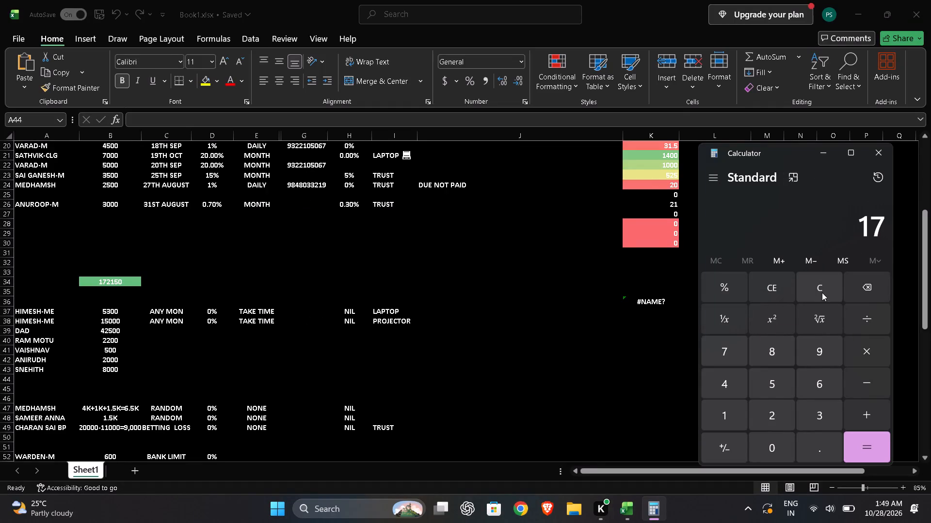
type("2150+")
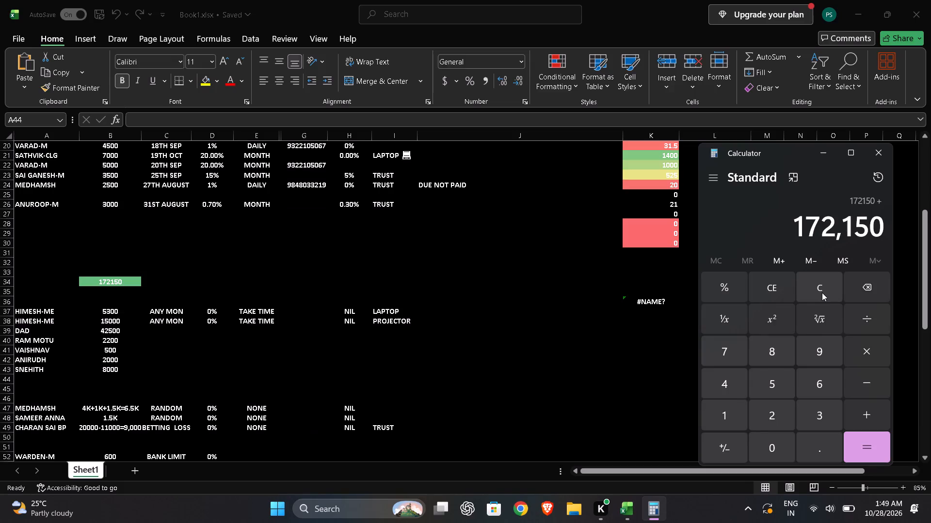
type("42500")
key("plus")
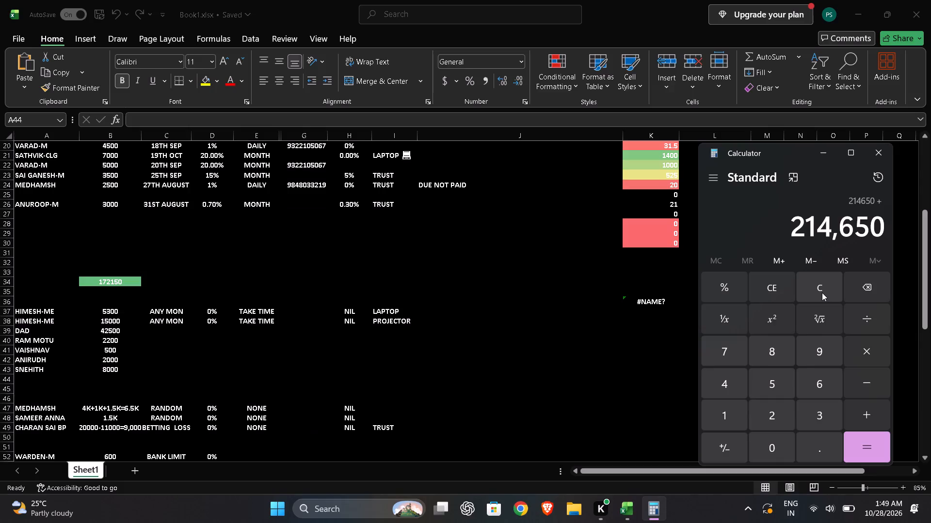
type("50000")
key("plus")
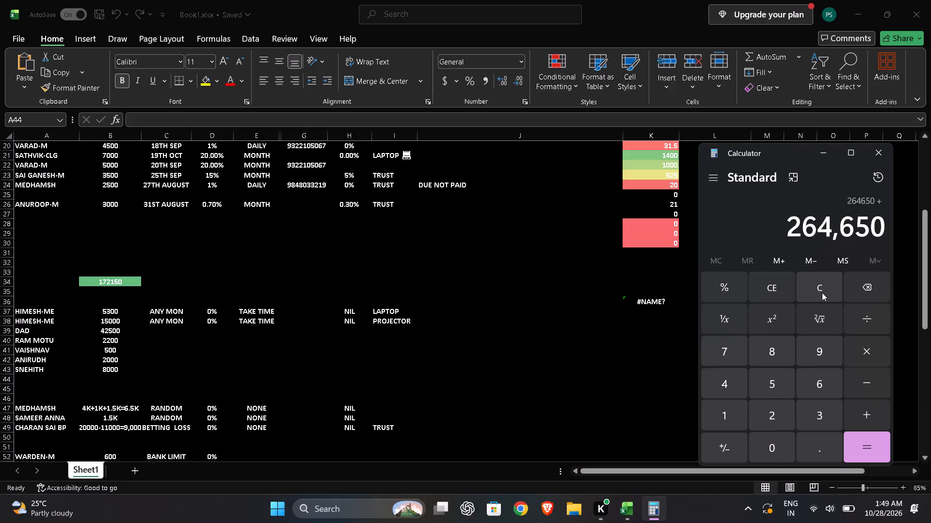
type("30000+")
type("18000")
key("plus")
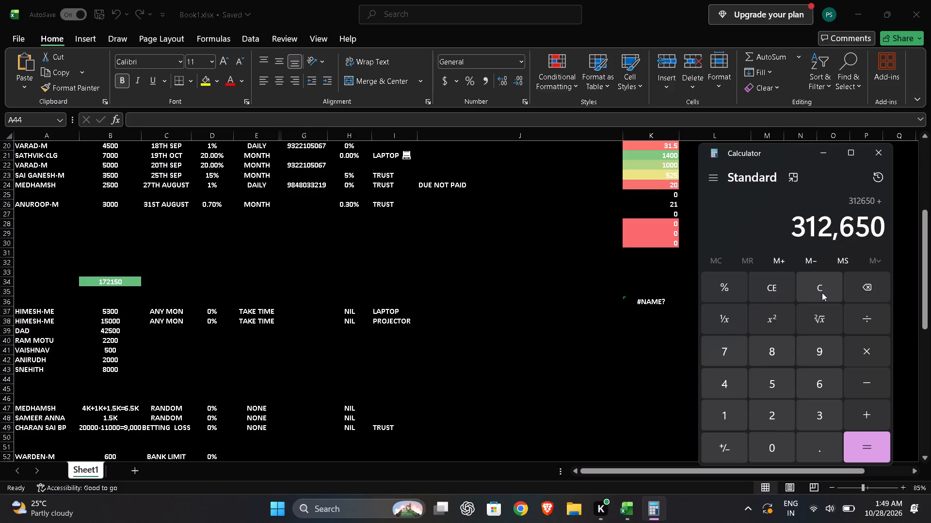
Add 20000, 28000, 14000, 20000, 2200, 200, 300 and 10000 to the running sum and compute the final total.
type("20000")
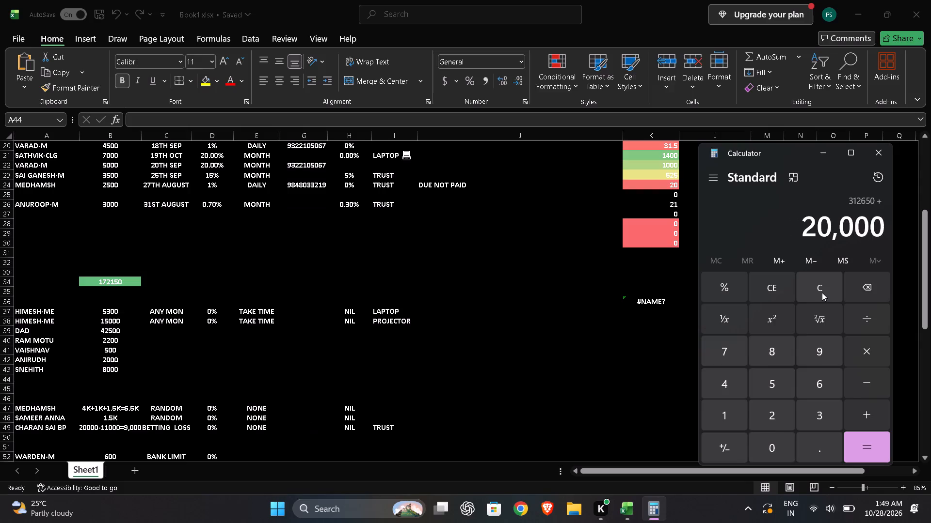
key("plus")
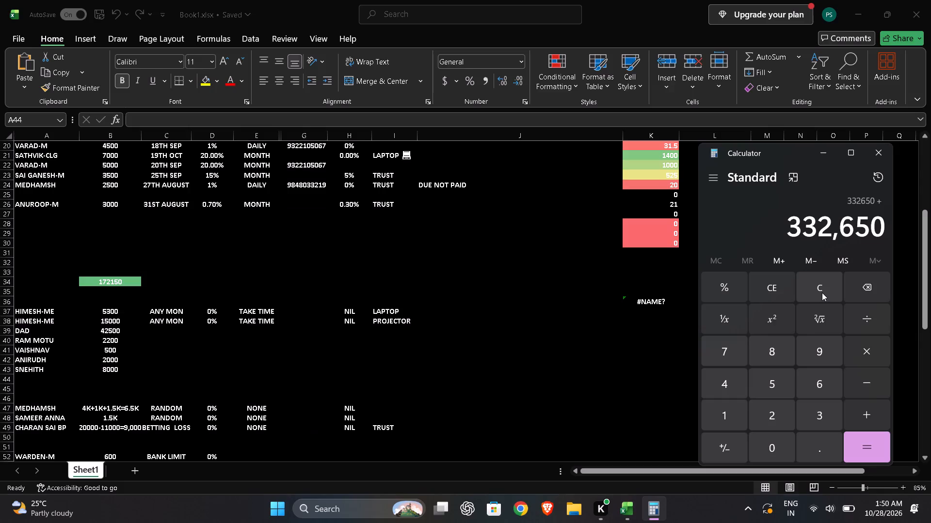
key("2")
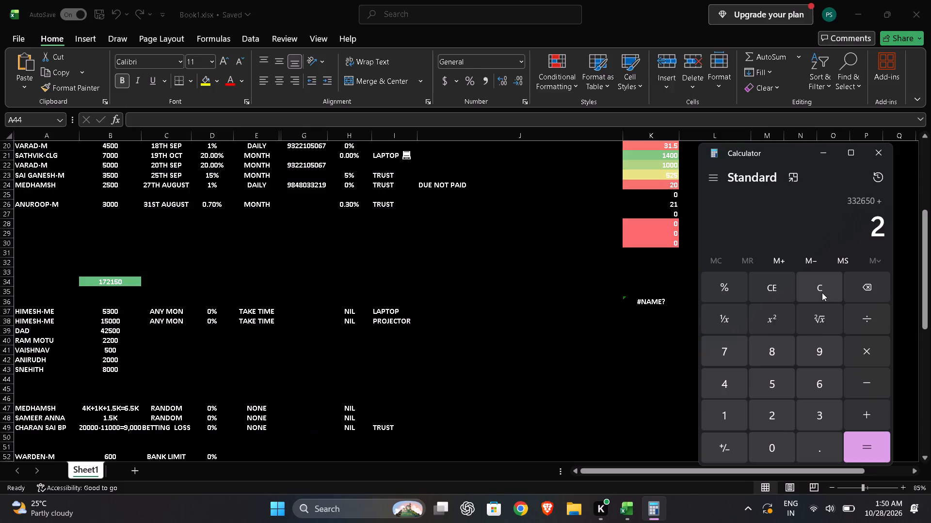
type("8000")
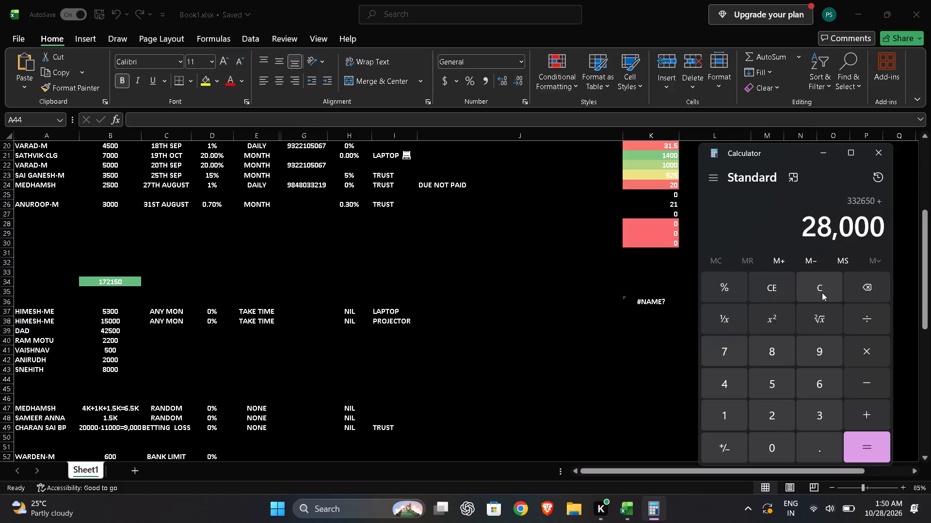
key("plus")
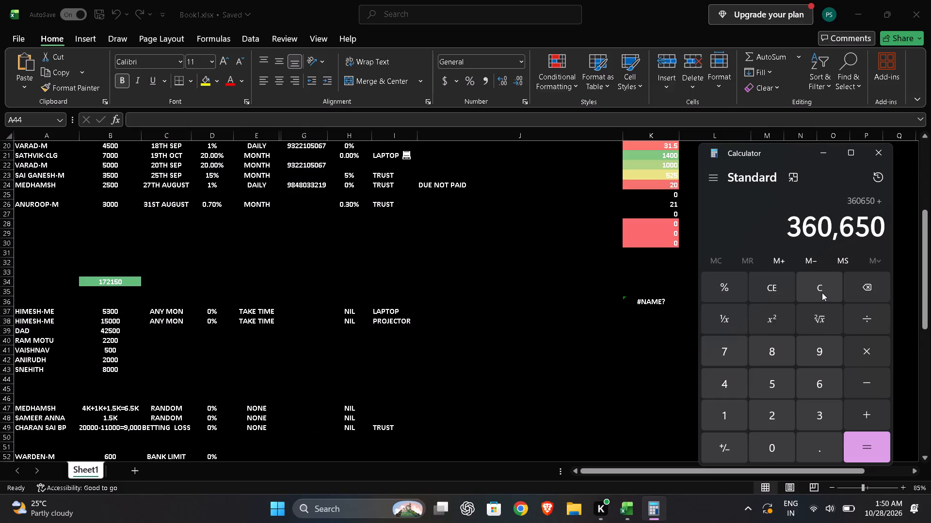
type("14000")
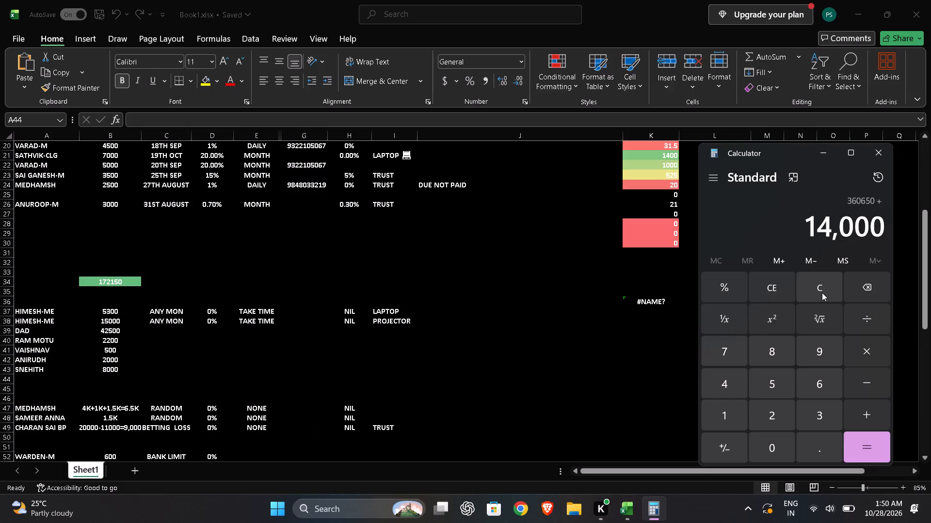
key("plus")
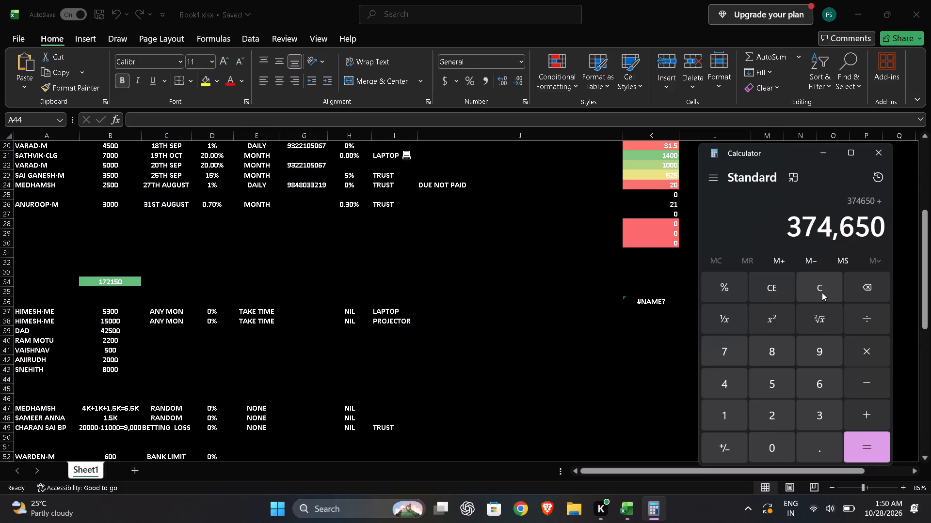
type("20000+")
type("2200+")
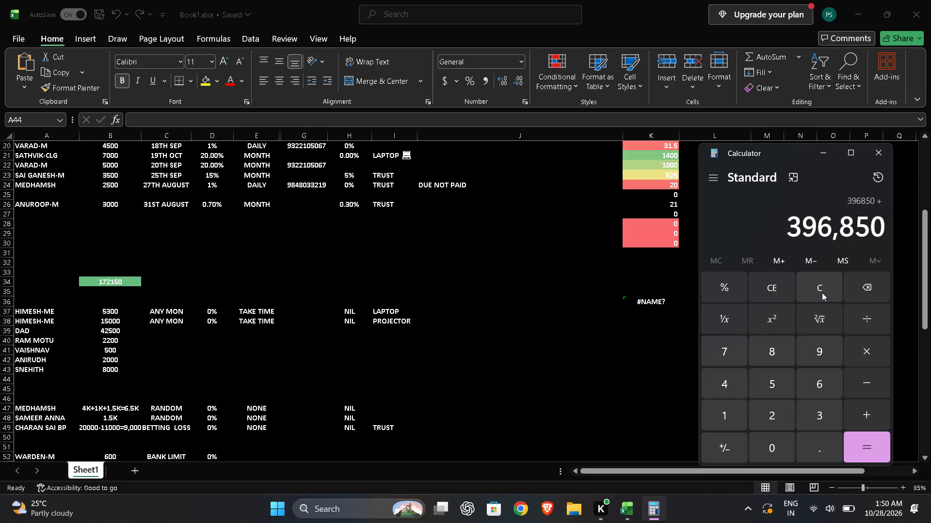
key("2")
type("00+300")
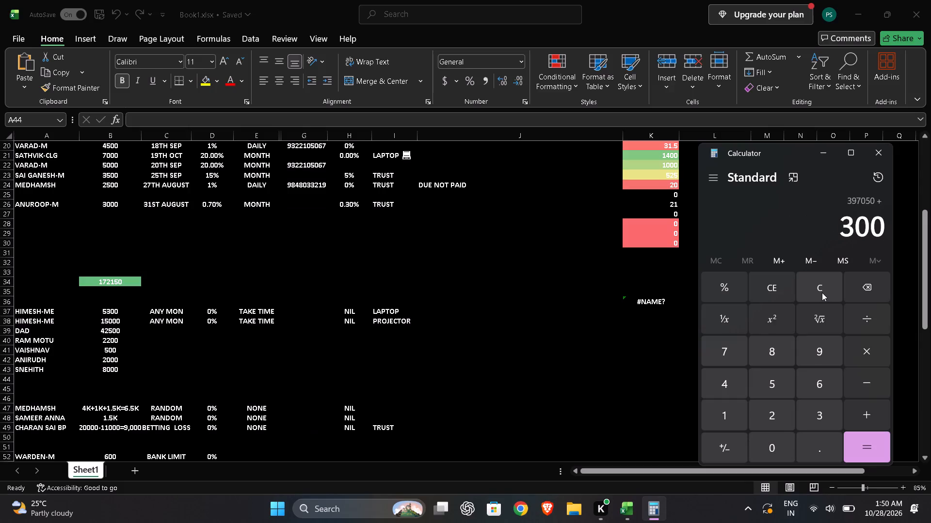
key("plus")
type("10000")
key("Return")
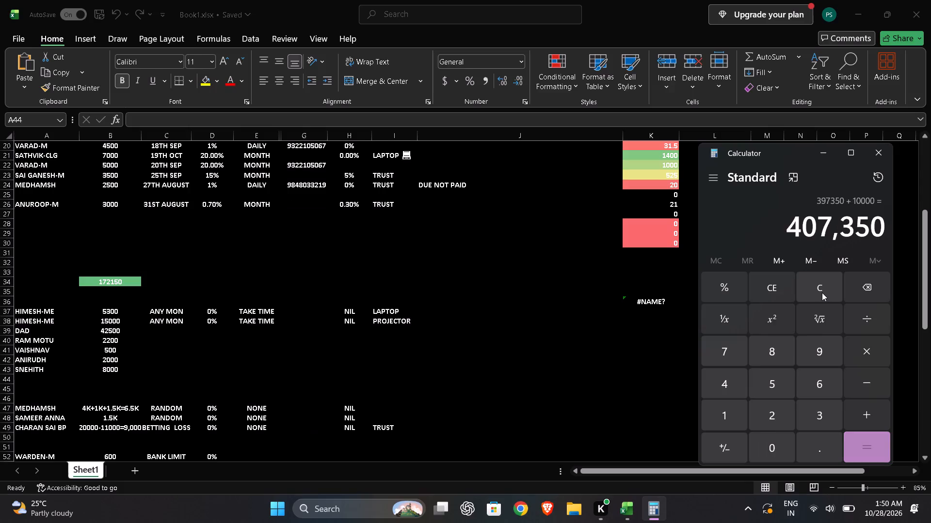
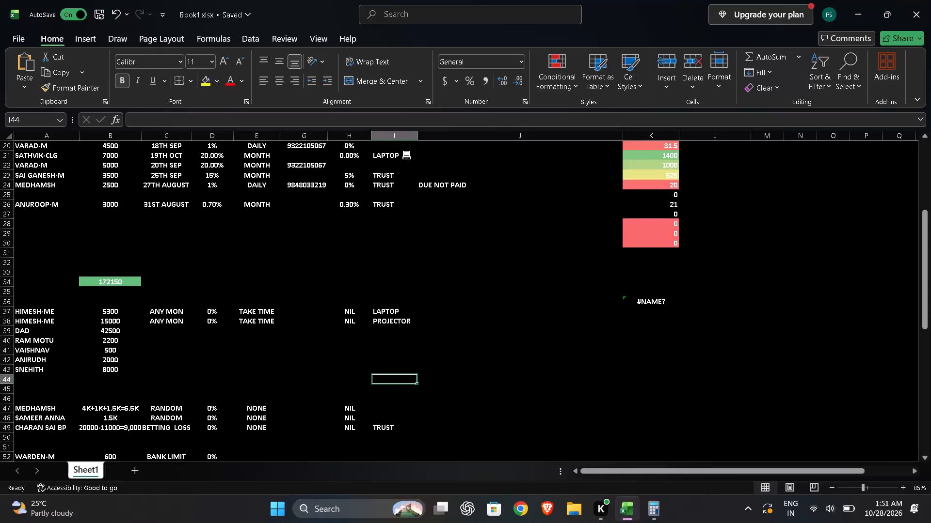
Select the empty name cell A44 directly below the SNEHITH record.
left_click(33, 376)
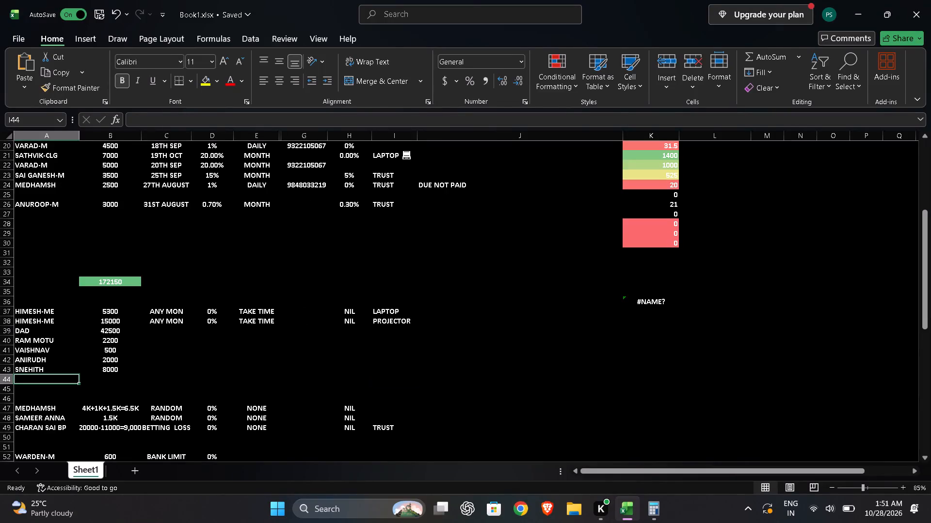